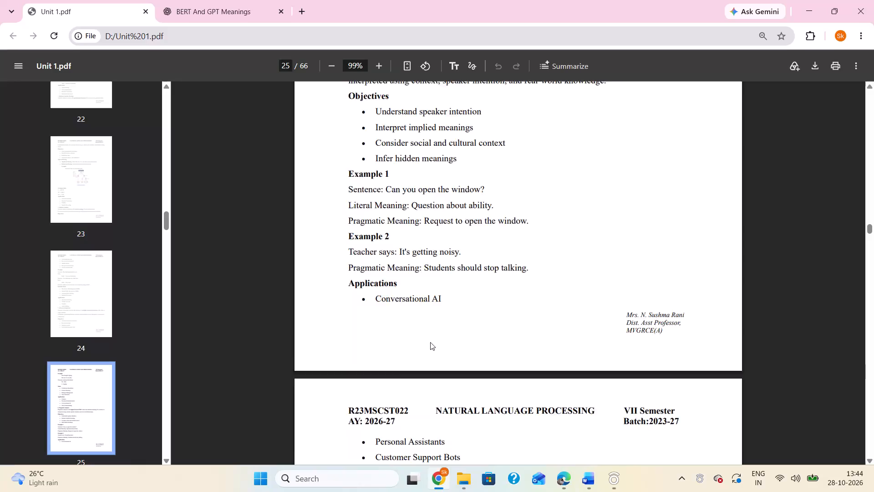
Examine the Pragmatic Analysis section on page 25 of the Unit 1 PDF and the pages before it.
scroll(430, 342, "down", 1)
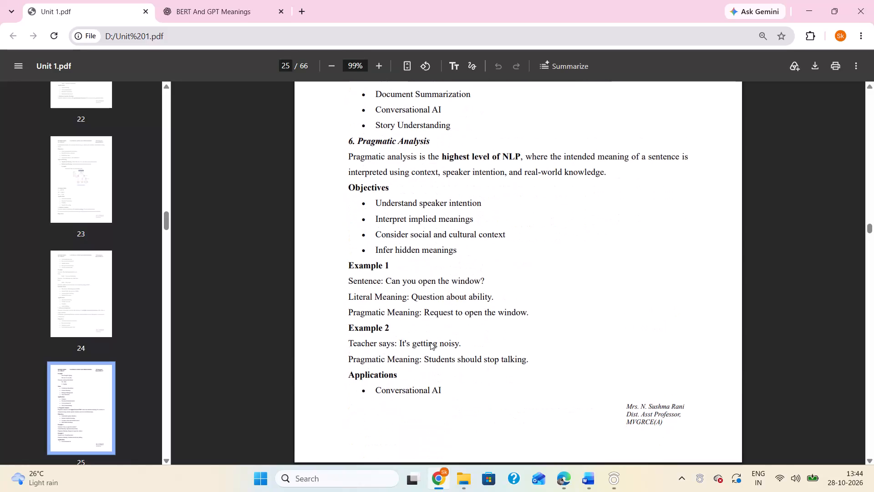
scroll(430, 342, "down", 1)
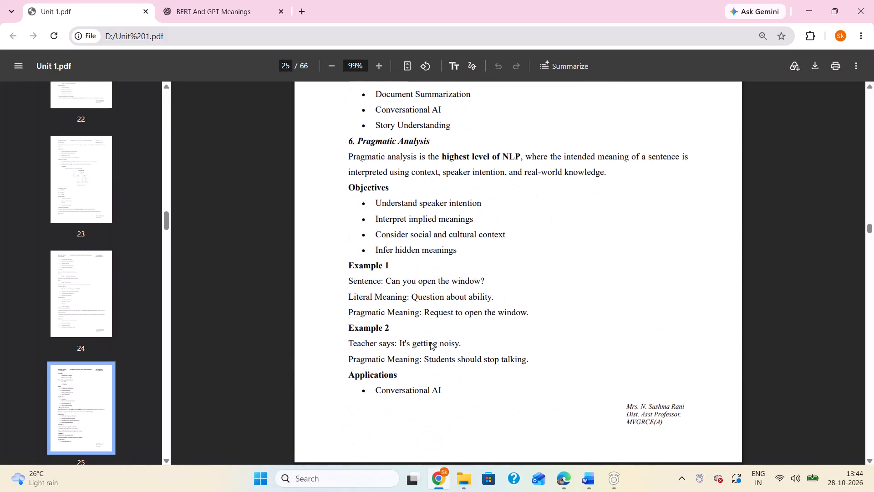
scroll(430, 342, "down", 1)
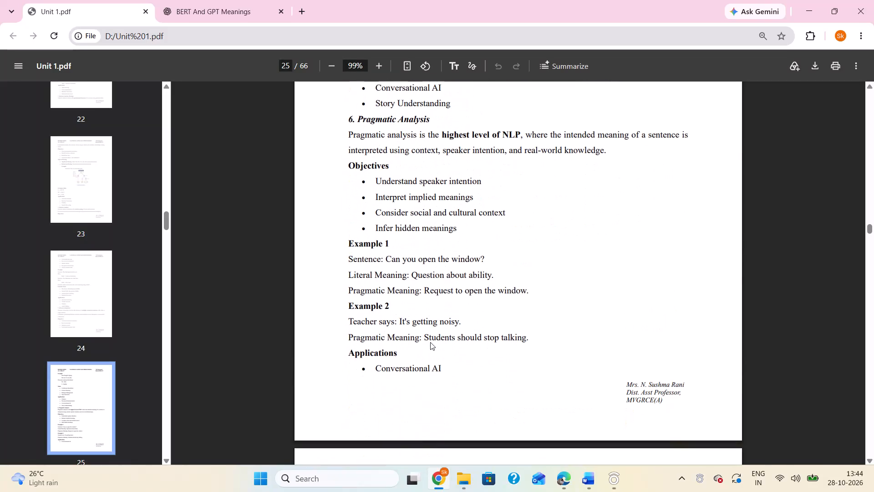
scroll(430, 342, "down", 1)
scroll(430, 342, "right", 1)
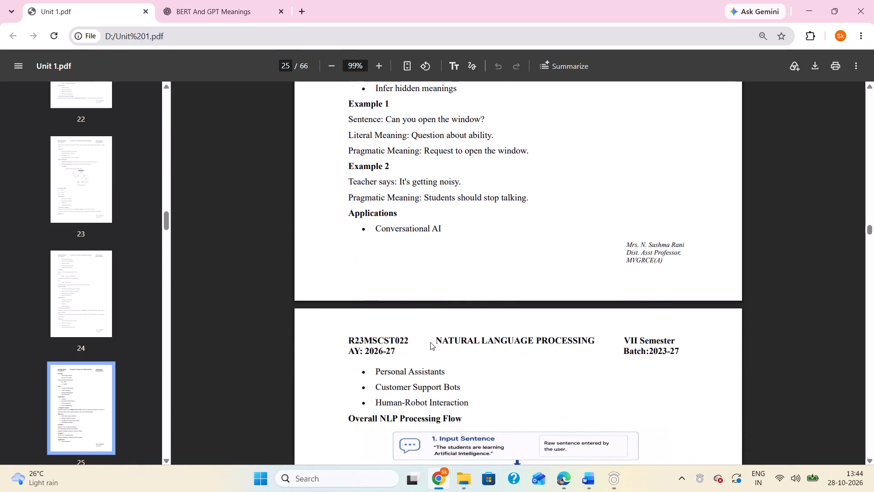
scroll(430, 342, "right", 1)
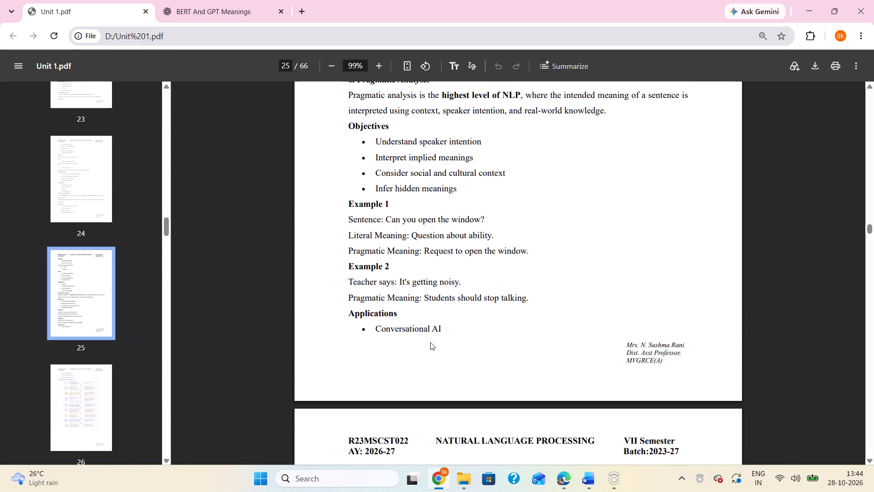
scroll(430, 342, "up", 1)
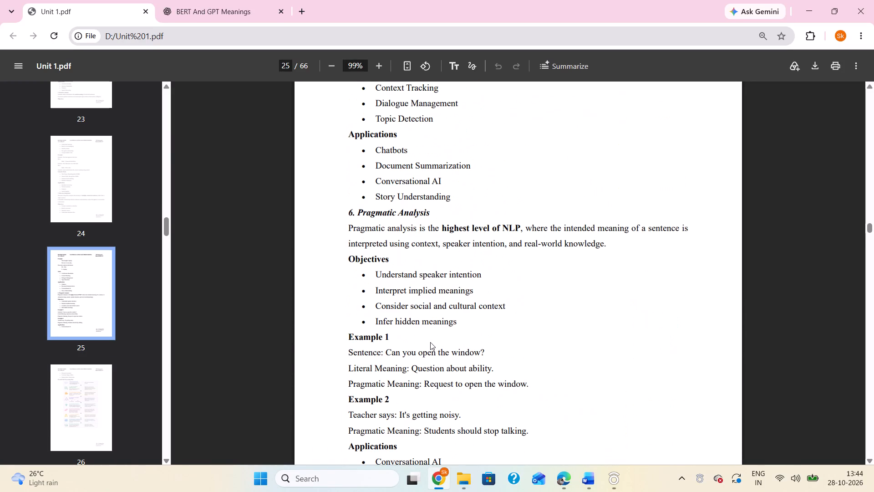
scroll(430, 342, "down", 1)
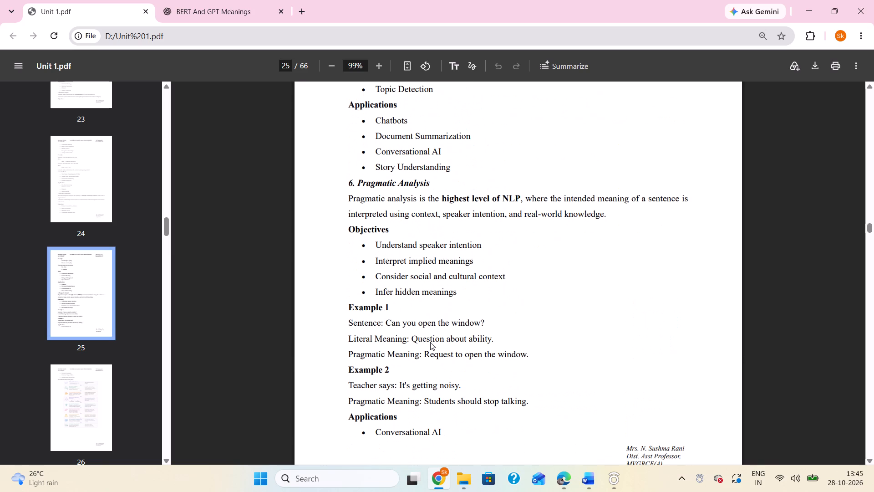
scroll(430, 342, "up", 9)
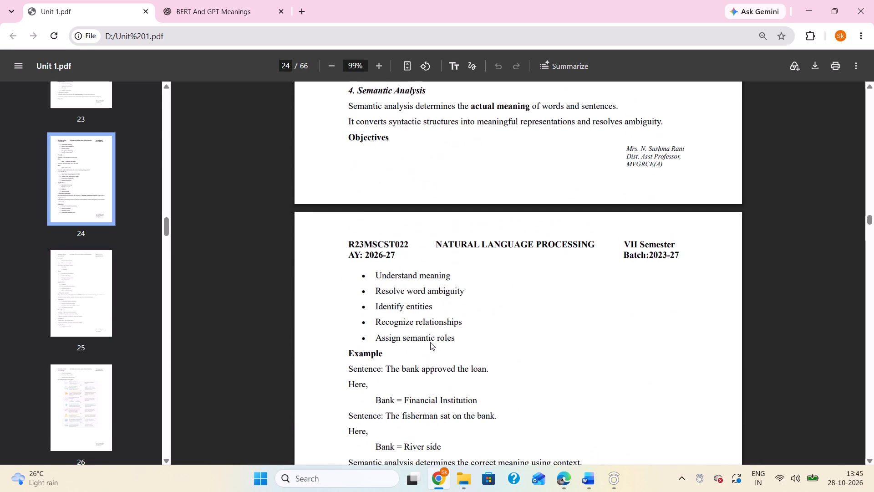
scroll(430, 342, "up", 11)
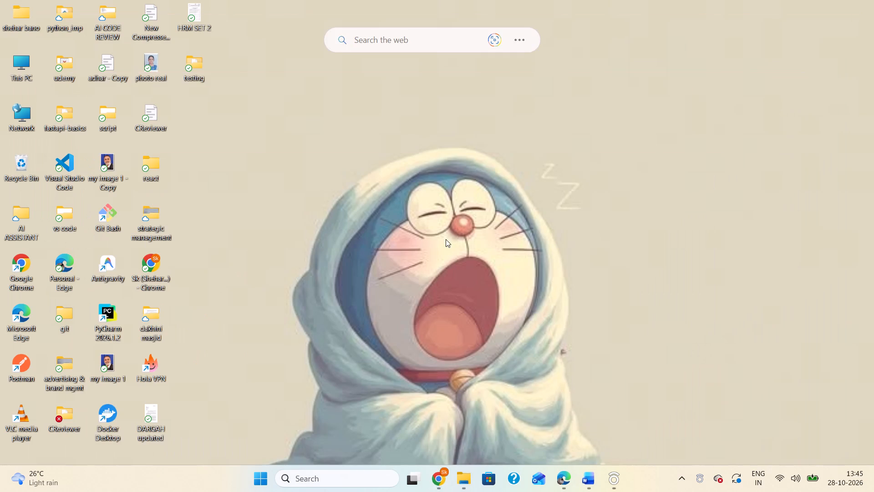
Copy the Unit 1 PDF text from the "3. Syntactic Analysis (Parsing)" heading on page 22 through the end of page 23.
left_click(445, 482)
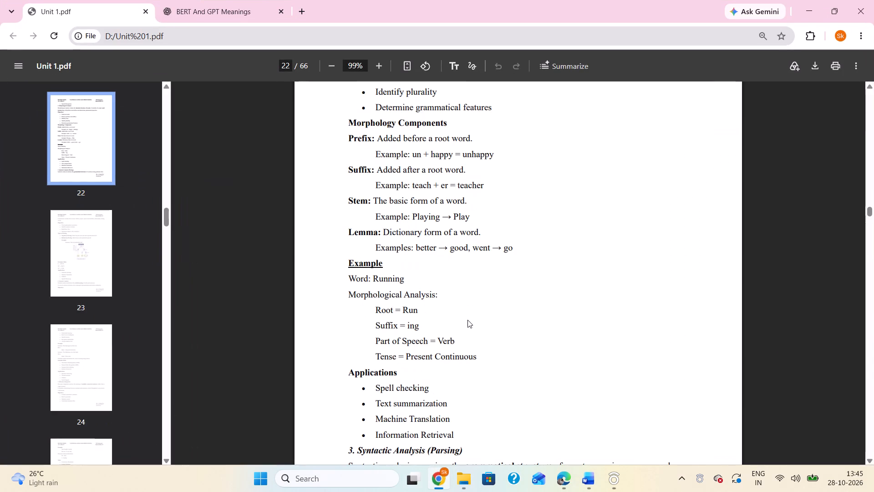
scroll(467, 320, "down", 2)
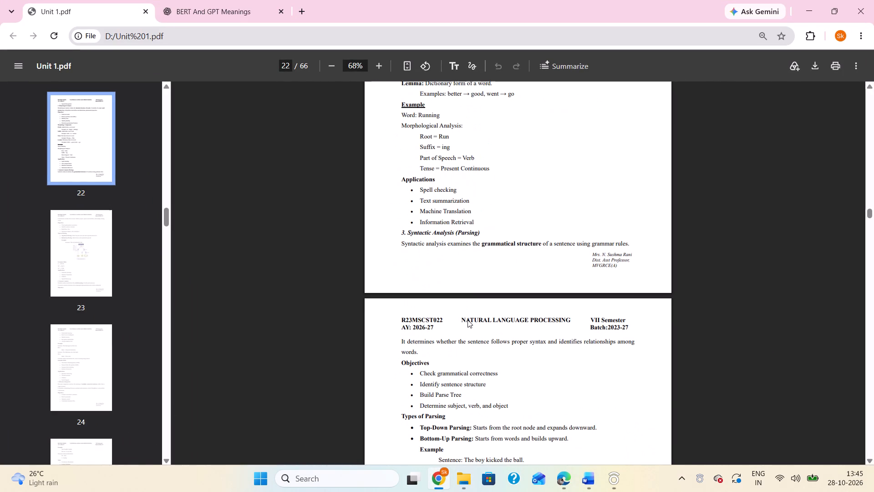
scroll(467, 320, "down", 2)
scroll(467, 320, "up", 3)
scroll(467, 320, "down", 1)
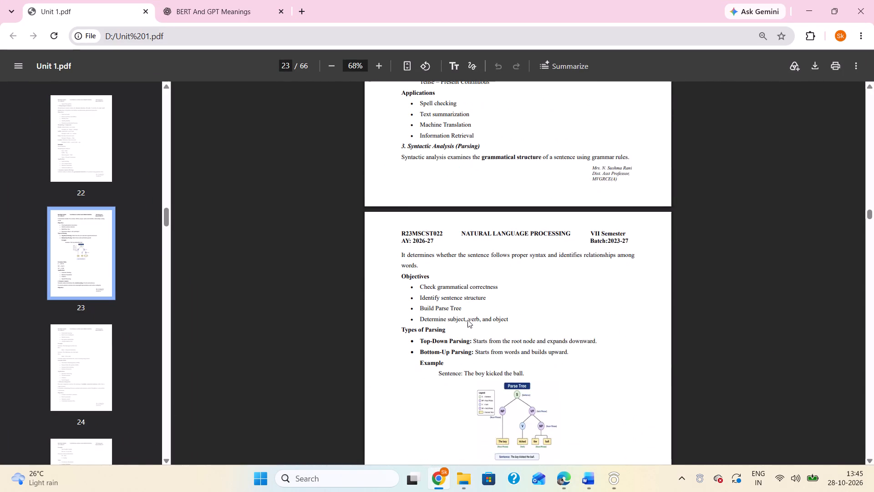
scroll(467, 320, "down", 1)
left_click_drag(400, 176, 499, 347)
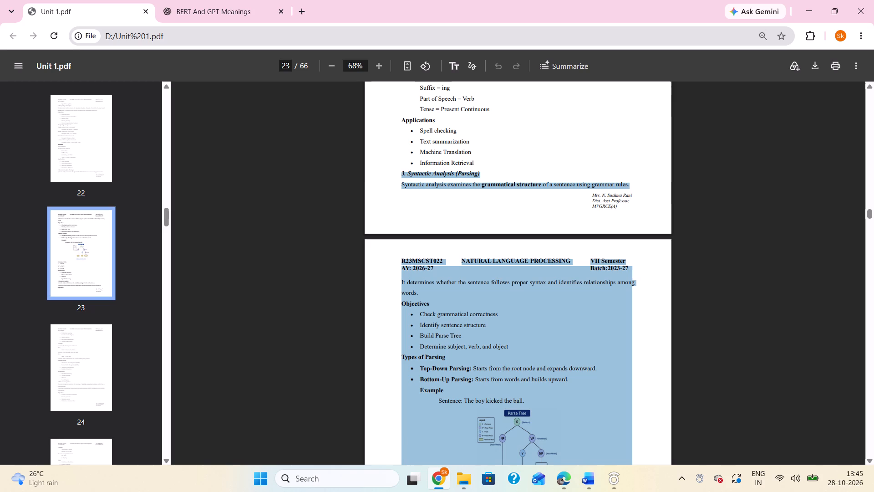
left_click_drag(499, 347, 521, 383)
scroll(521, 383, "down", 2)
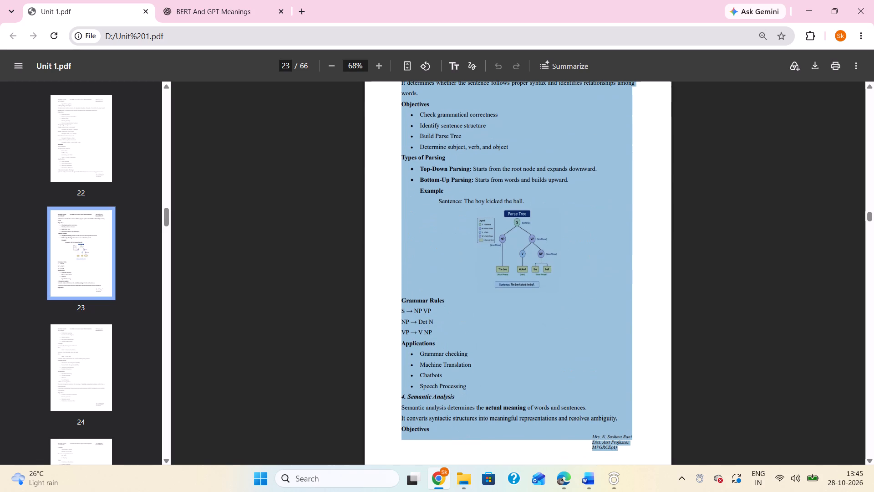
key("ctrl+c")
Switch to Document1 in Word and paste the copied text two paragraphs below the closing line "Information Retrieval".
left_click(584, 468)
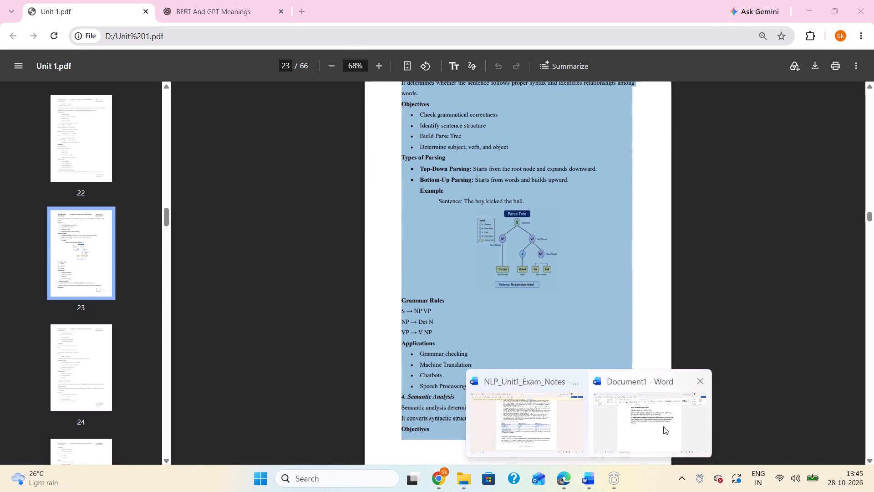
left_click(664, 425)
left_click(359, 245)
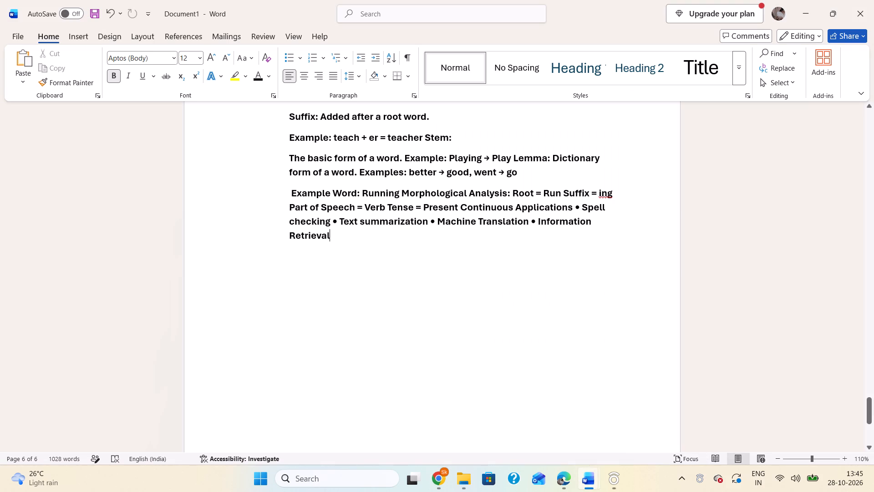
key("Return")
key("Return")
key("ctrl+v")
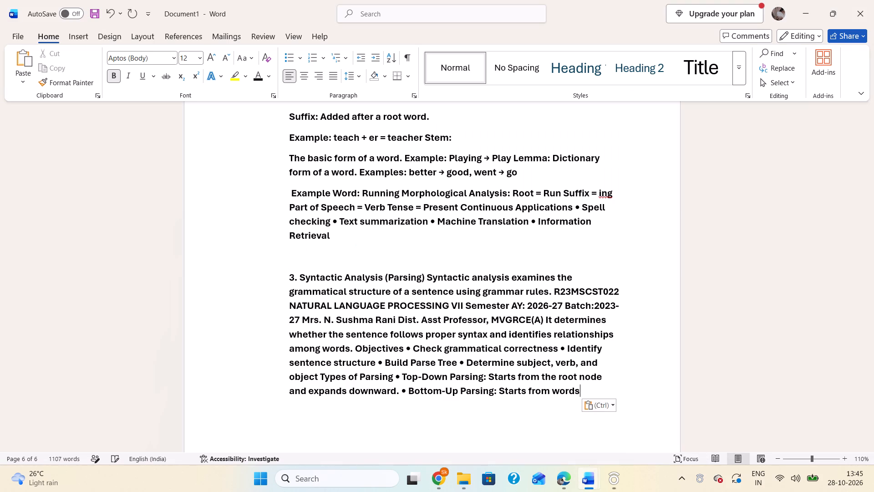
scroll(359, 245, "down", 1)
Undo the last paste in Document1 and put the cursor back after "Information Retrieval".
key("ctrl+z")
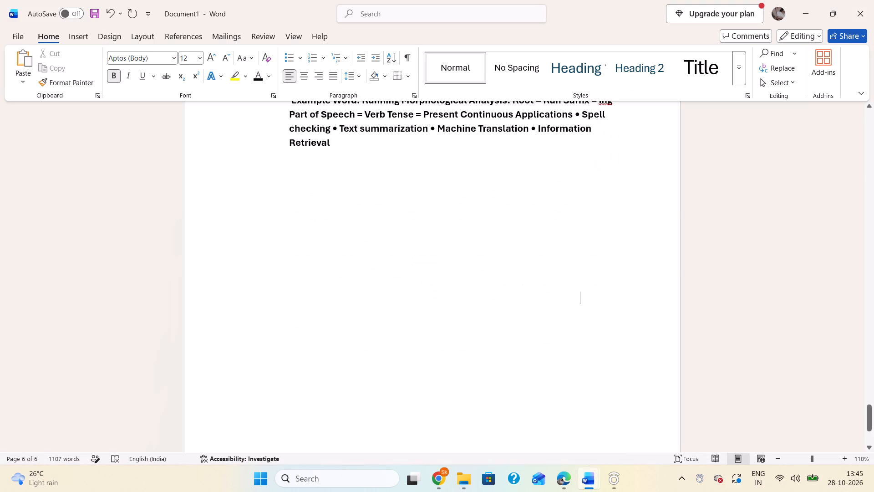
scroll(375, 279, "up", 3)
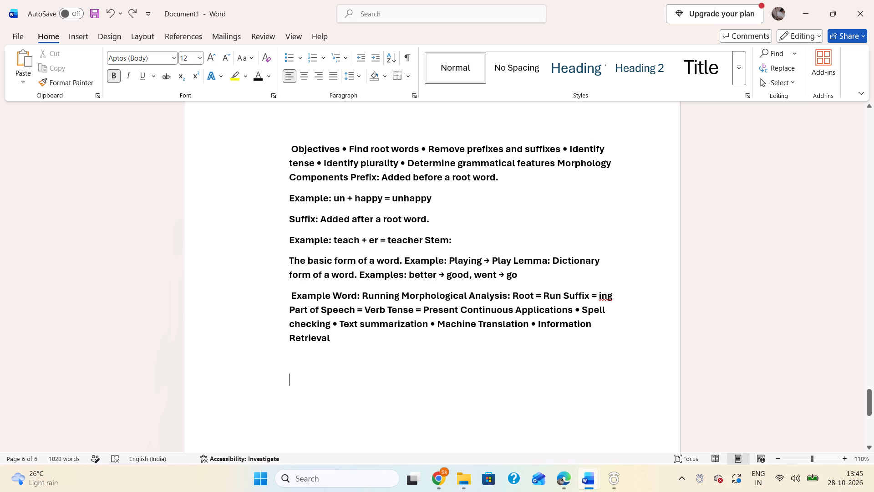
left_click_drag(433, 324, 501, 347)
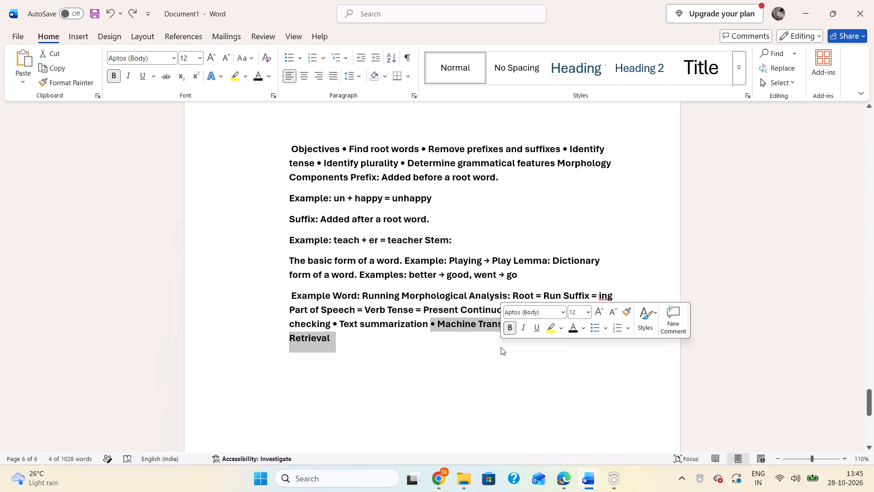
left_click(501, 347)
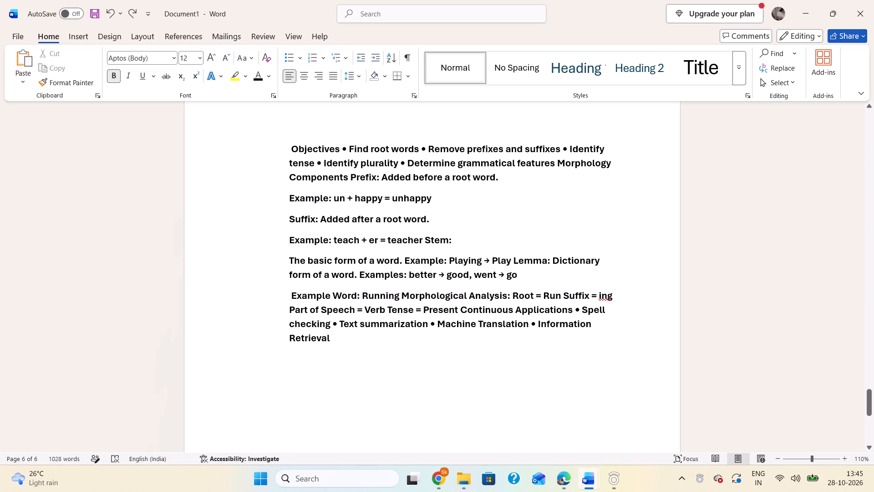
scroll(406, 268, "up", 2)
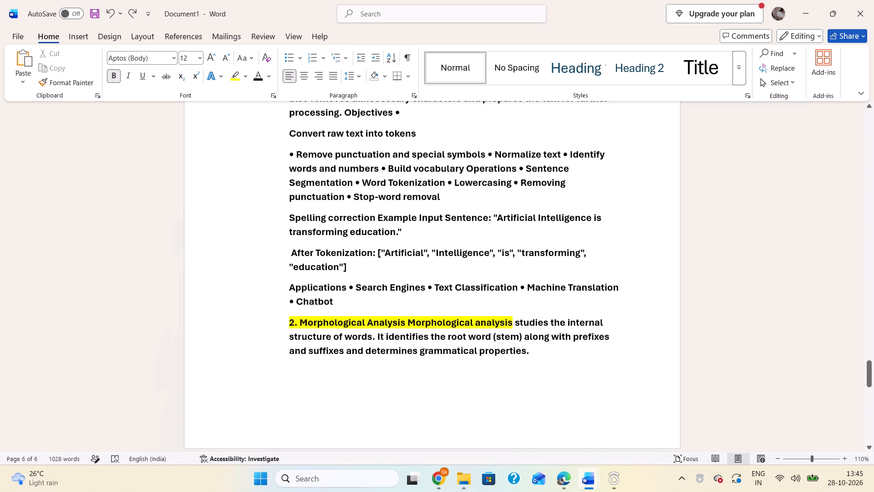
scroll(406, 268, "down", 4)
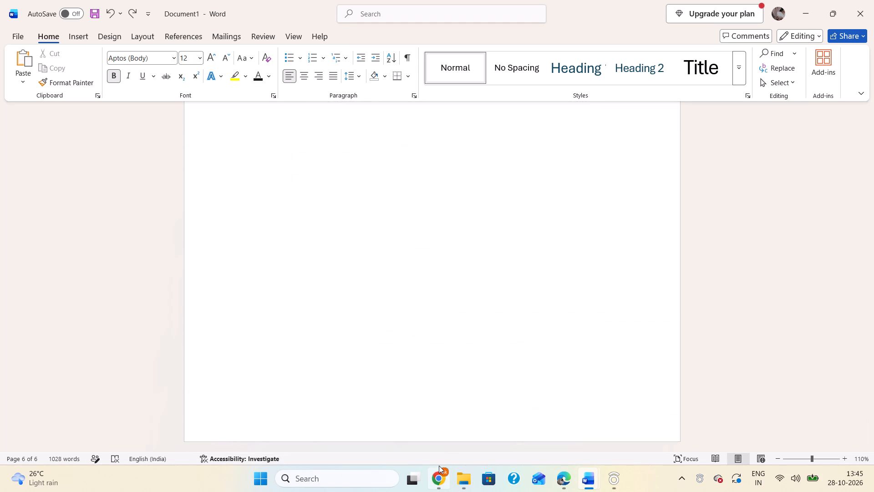
Switch to the Unit 1 PDF in Chrome and copy only the "3. Syntactic Analysis (Parsing)" heading and its first sentence from page 22.
left_click(439, 466)
left_click(545, 276)
scroll(545, 276, "up", 1)
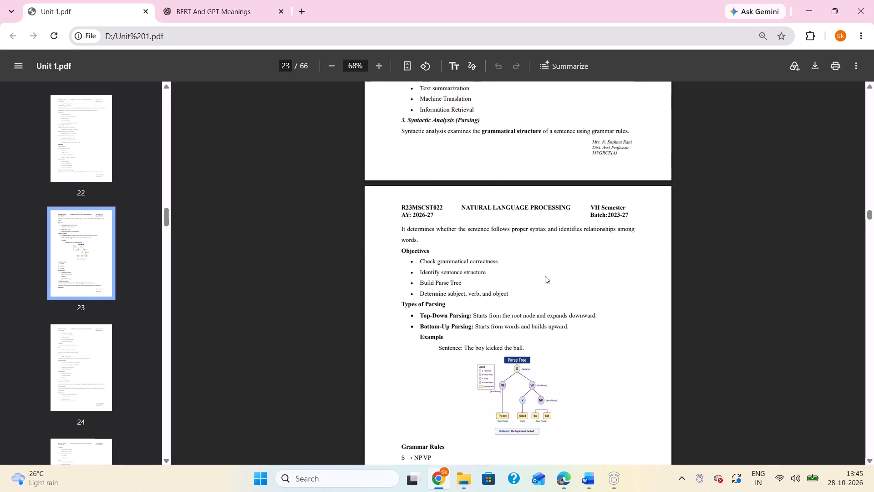
scroll(545, 276, "up", 1)
left_click_drag(400, 190, 454, 276)
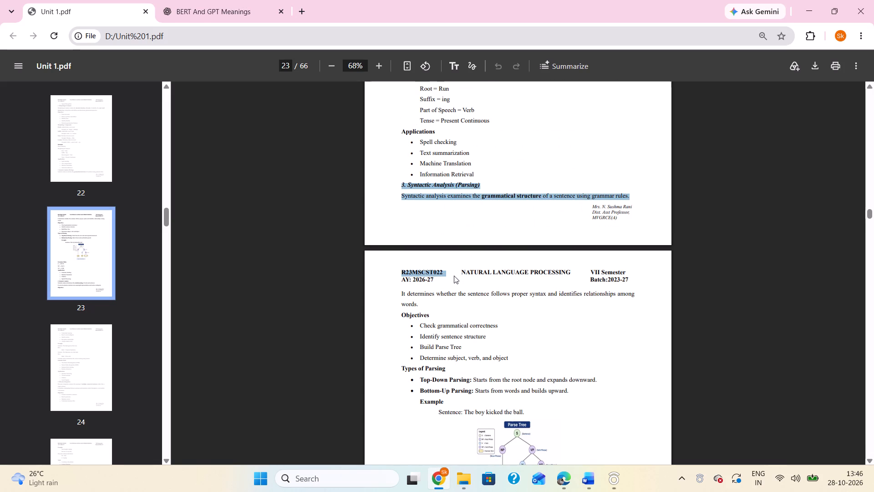
left_click(400, 187)
left_click_drag(400, 187, 622, 192)
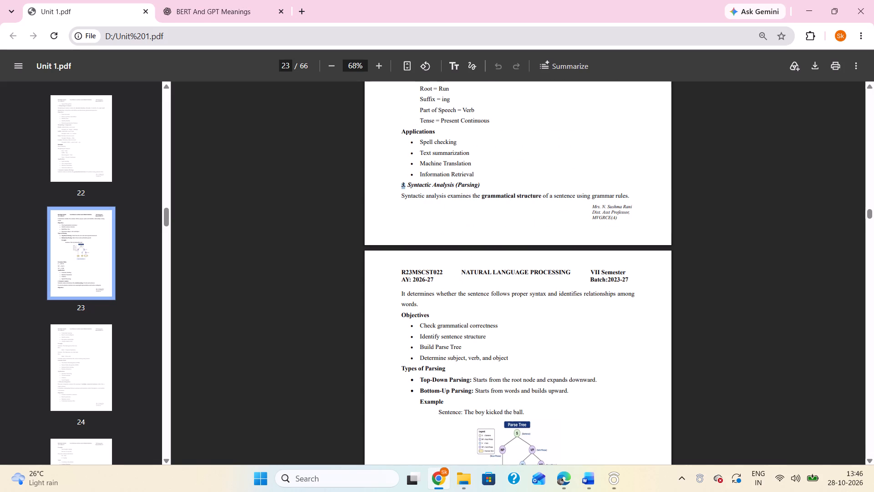
left_click_drag(622, 192, 625, 198)
left_click_drag(625, 198, 630, 199)
left_click(630, 199)
left_click_drag(630, 199, 467, 205)
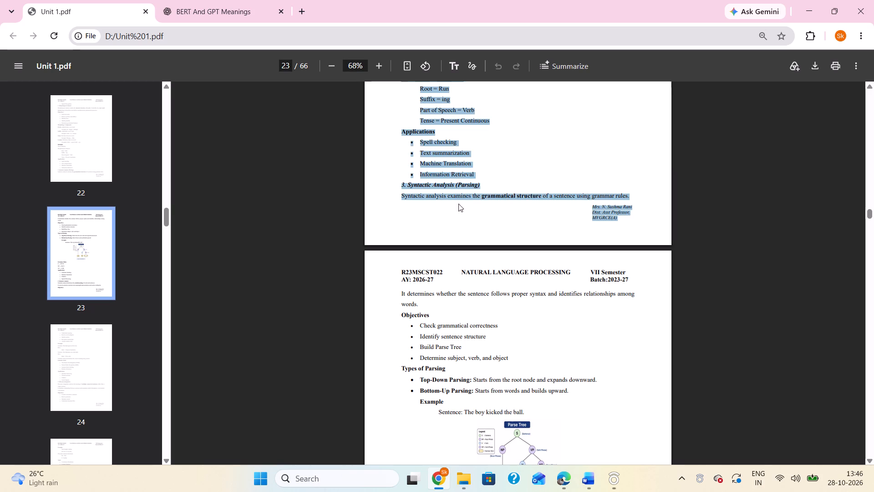
left_click(410, 194)
left_click_drag(399, 184, 635, 191)
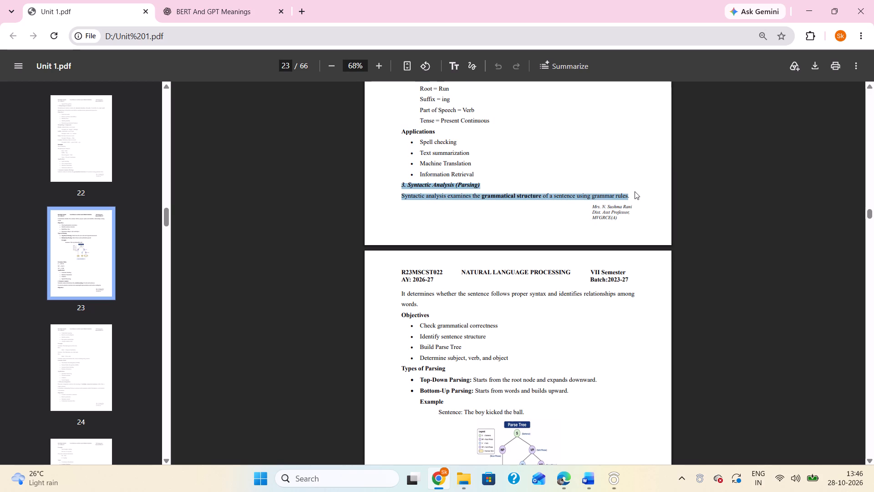
key("ctrl+c")
Switch to Document1 in Word and paste the copied heading and sentence below "Information Retrieval", leaving one blank paragraph between.
left_click(587, 470)
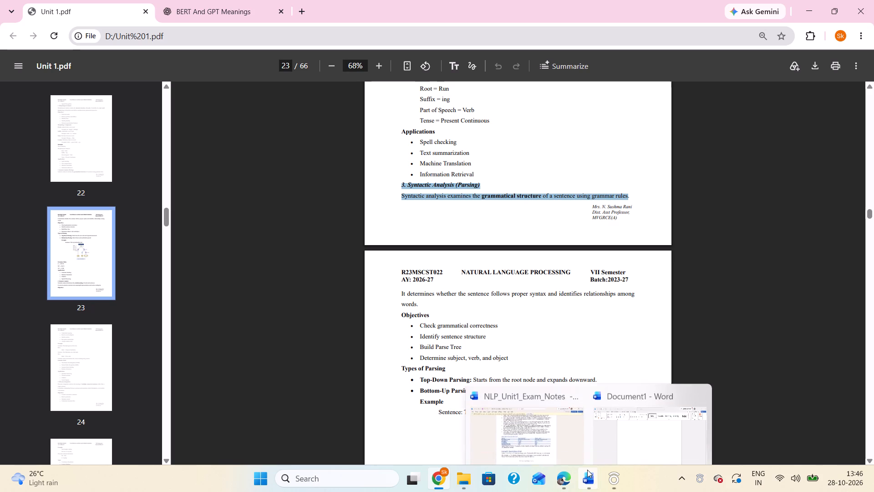
left_click(627, 440)
scroll(552, 351, "up", 1)
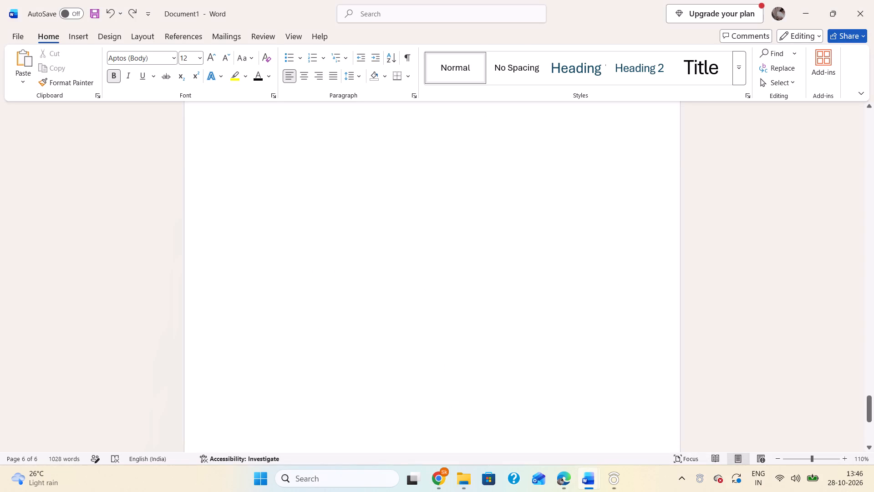
scroll(552, 351, "up", 1)
key("Return")
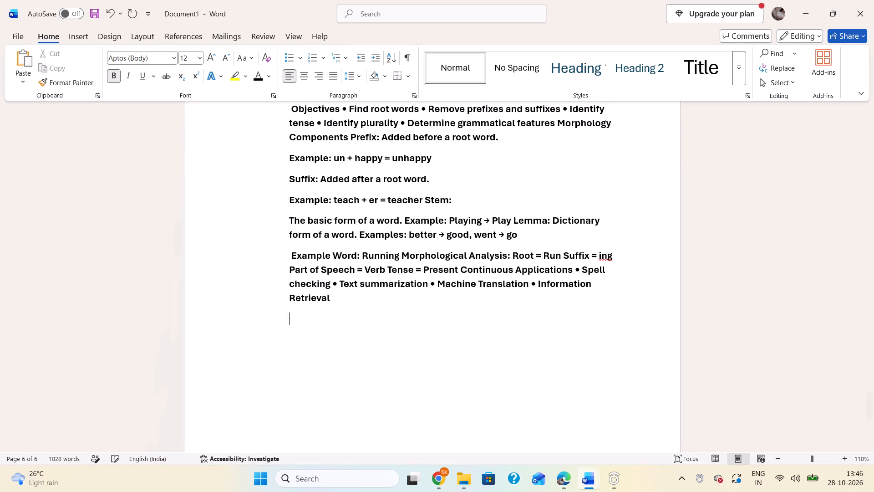
key("Return")
key("ctrl+v")
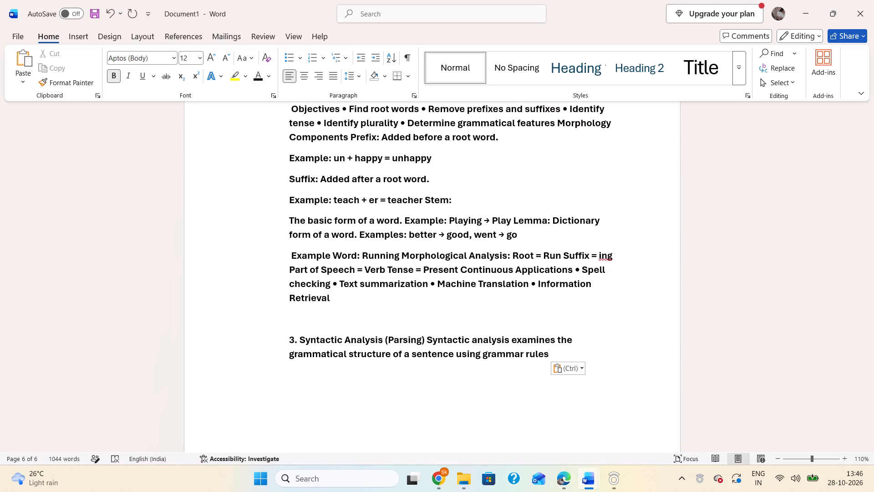
Highlight the pasted "3. Syntactic Analysis (Parsing)" heading and its first sentence in yellow.
left_click_drag(285, 345, 391, 351)
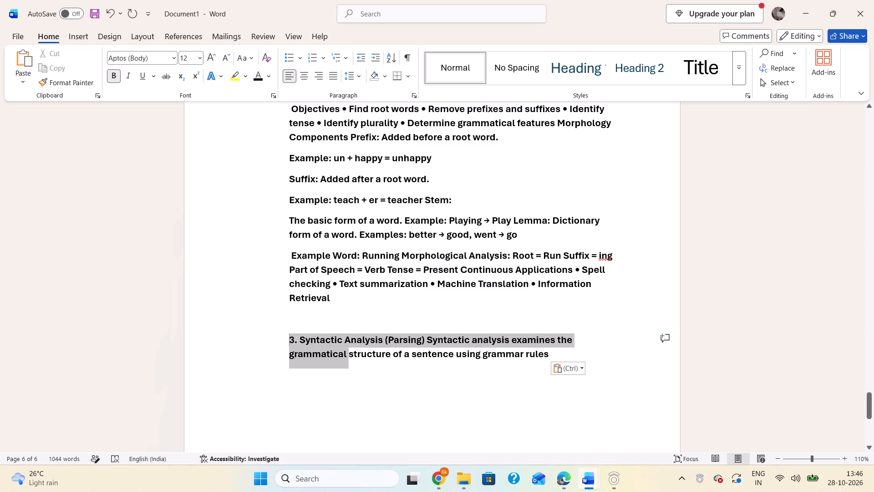
left_click_drag(391, 351, 560, 349)
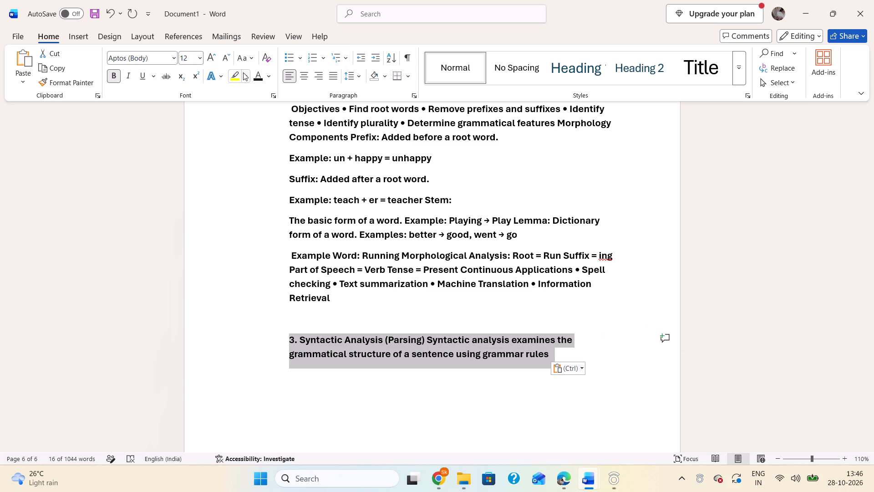
left_click(241, 75)
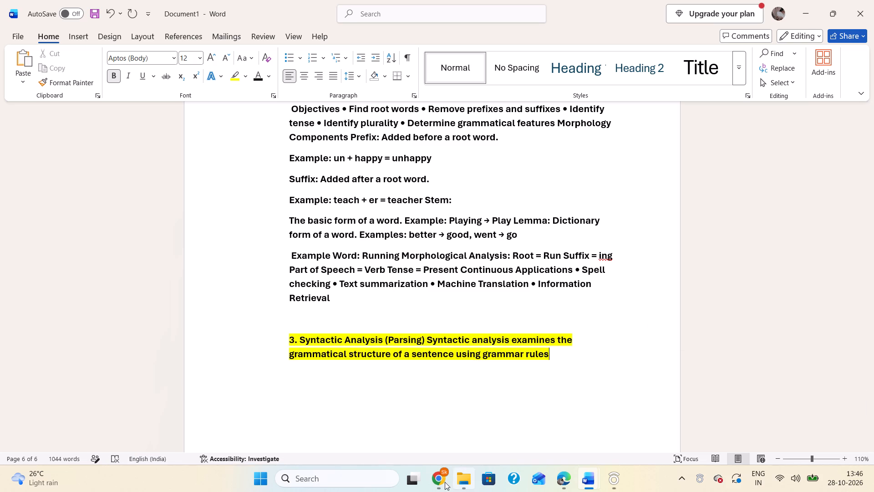
Switch to the Unit 1 PDF in Chrome and copy page 23's text from "It determines whether the sentence" through "The boy kicked the ball".
left_click(443, 480)
scroll(528, 343, "down", 2)
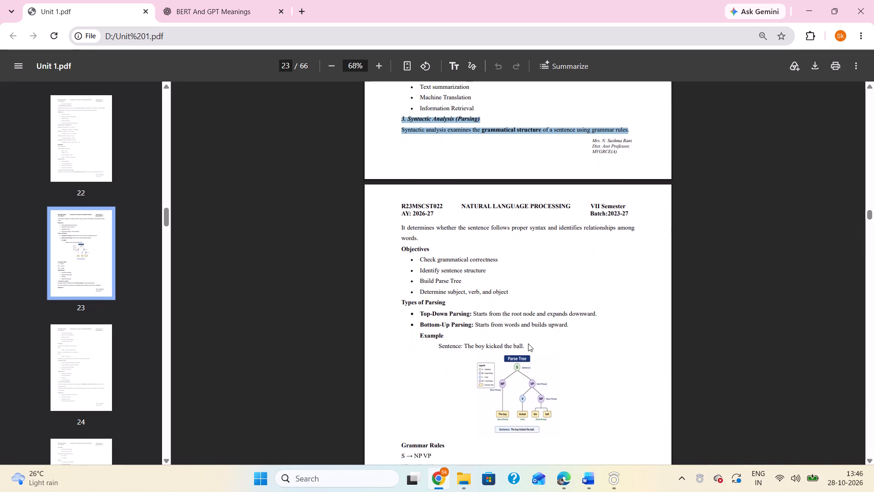
scroll(528, 343, "down", 1)
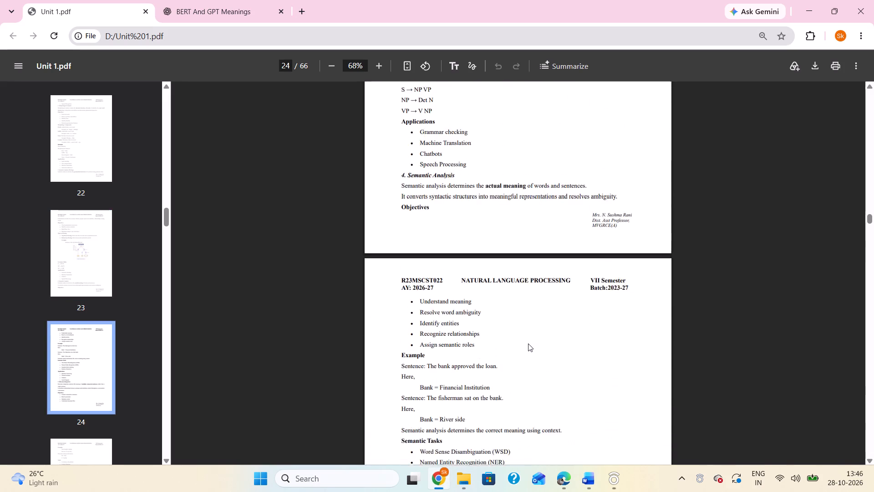
scroll(528, 343, "up", 2)
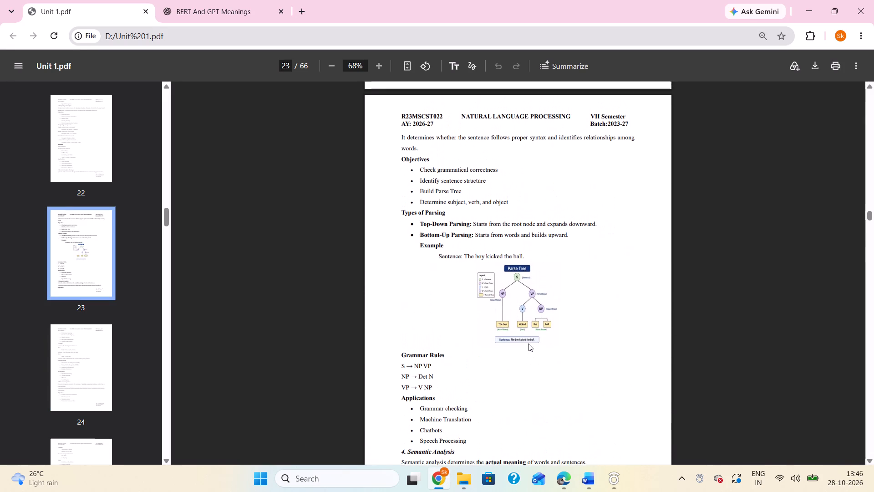
scroll(528, 343, "up", 1)
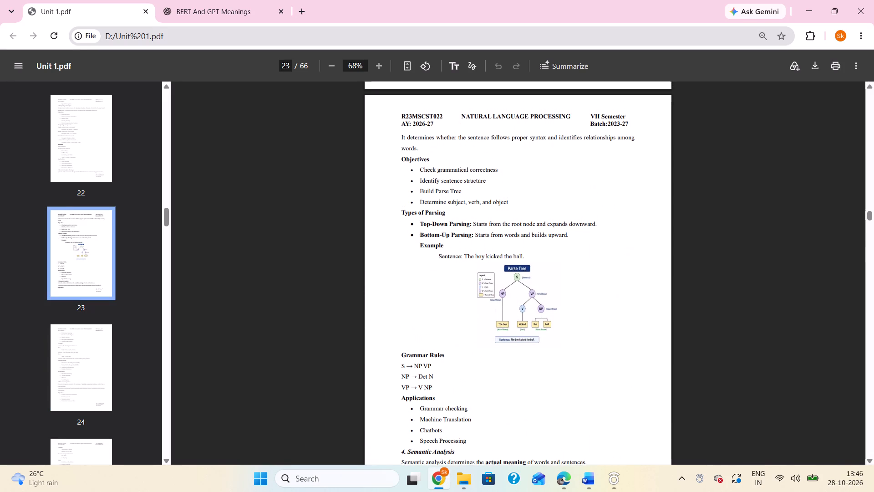
left_click_drag(399, 138, 544, 246)
key("ctrl+c")
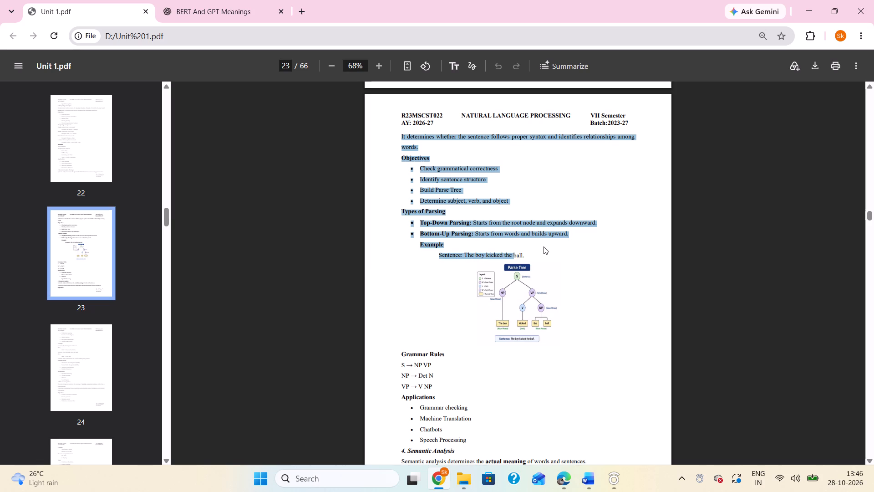
Switch to Document1 in Word and paste the copied text as a new paragraph below the highlighted heading.
left_click(582, 486)
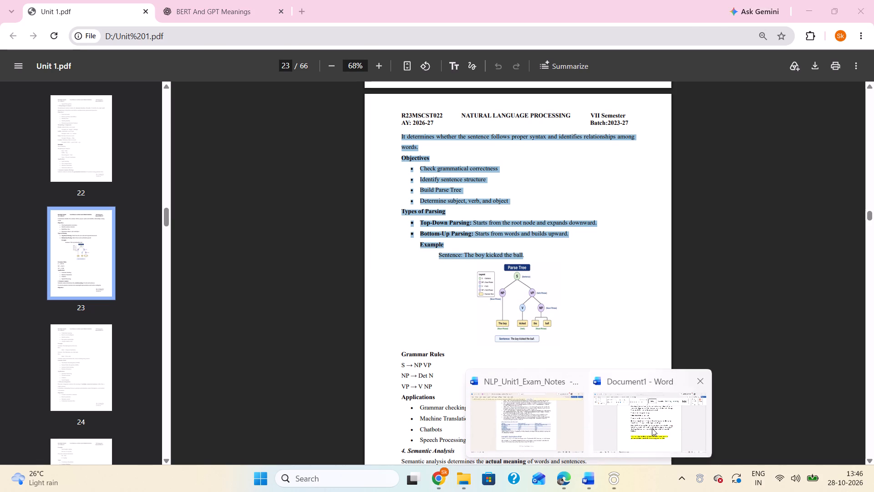
left_click(652, 428)
key("Return")
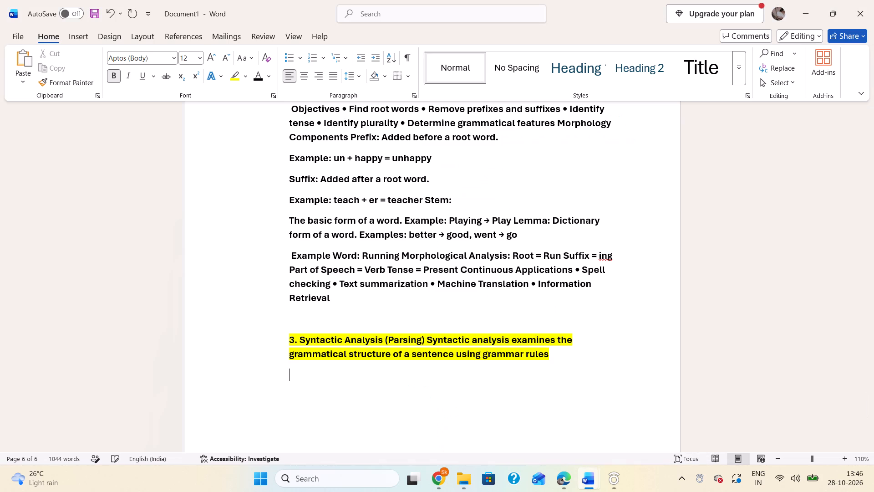
key("ctrl+v")
Break the pasted paragraph into separate paragraphs before "Objectives" and before "Top-Down Parsing".
scroll(560, 373, "down", 1)
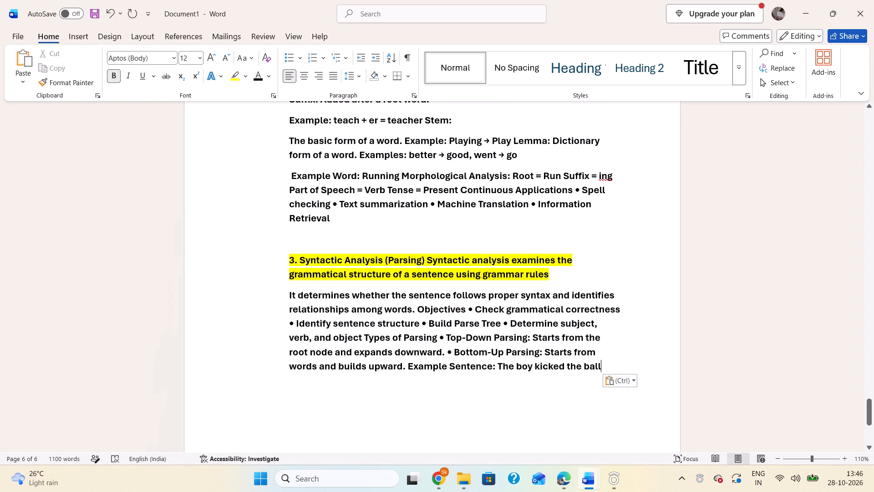
left_click(418, 306)
key("Return")
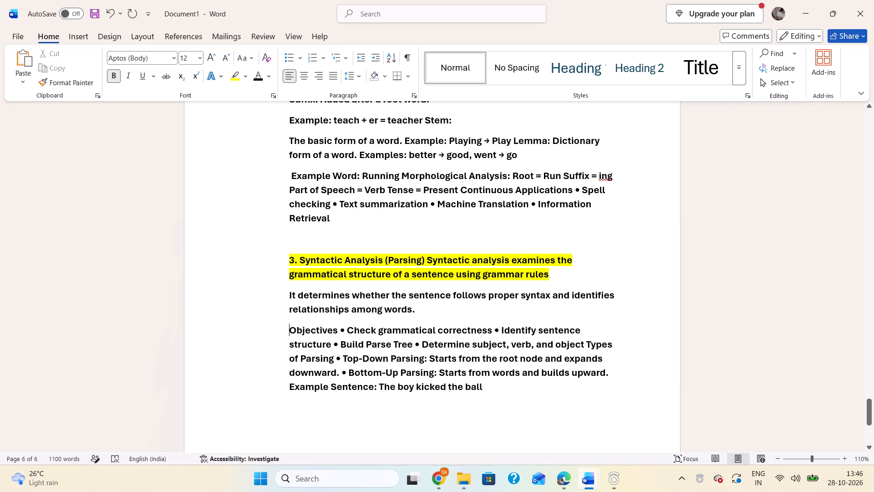
left_click(345, 359)
key("Return")
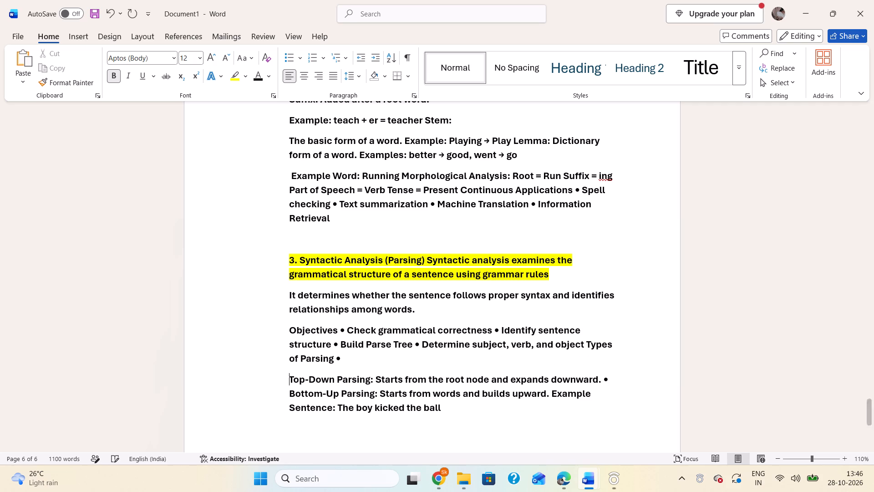
Switch to the Unit 1 PDF in Chrome and capture a screen snip of the Parse Tree diagram on page 23.
scroll(345, 359, "down", 1)
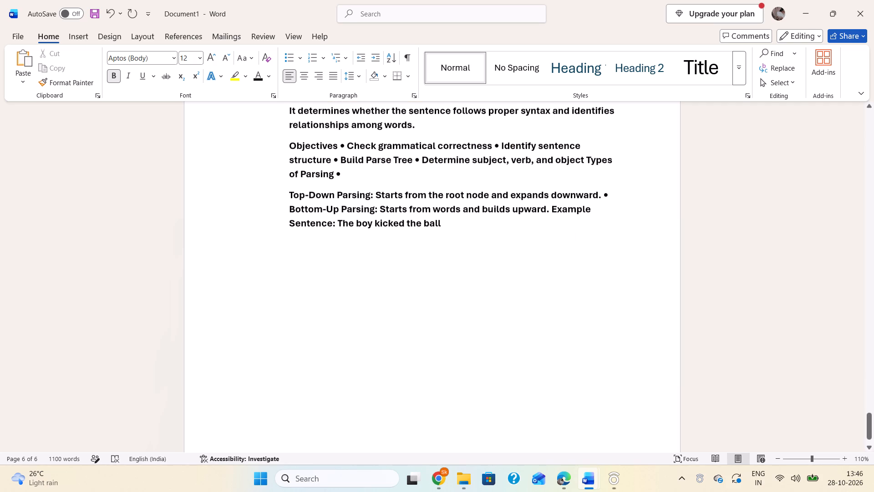
scroll(345, 359, "down", 1)
left_click(439, 477)
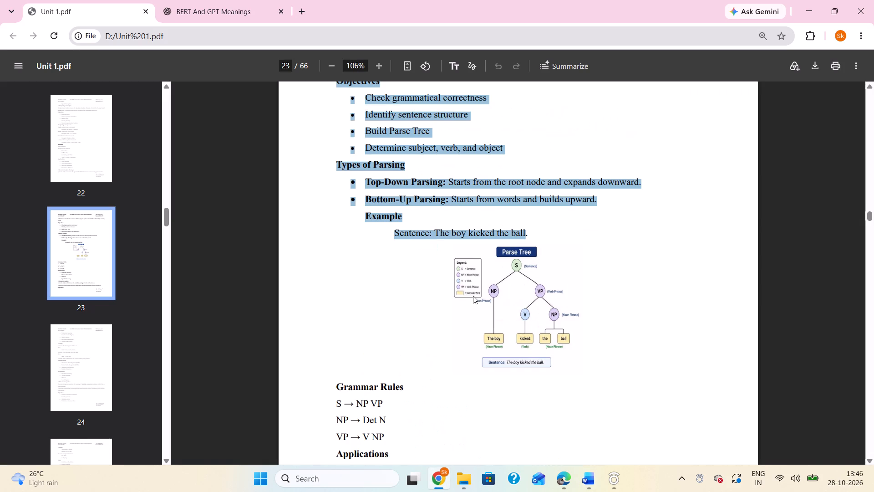
key("super+Print")
key("Print")
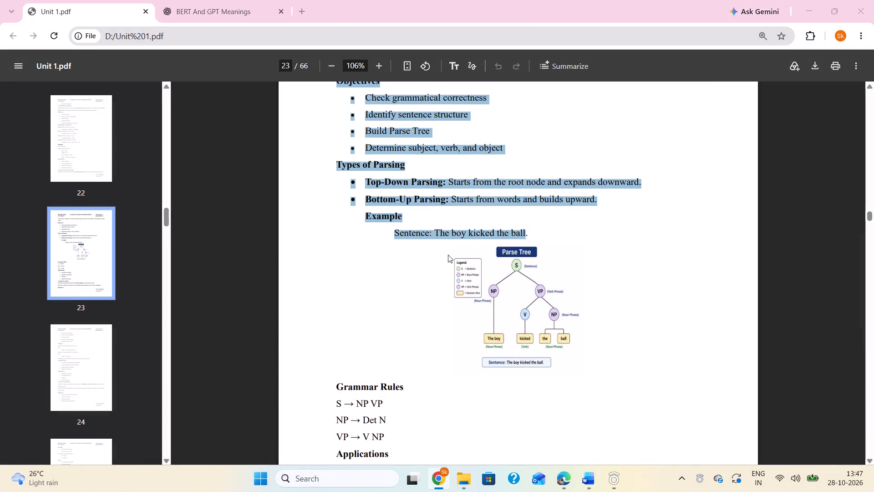
left_click_drag(444, 244, 612, 373)
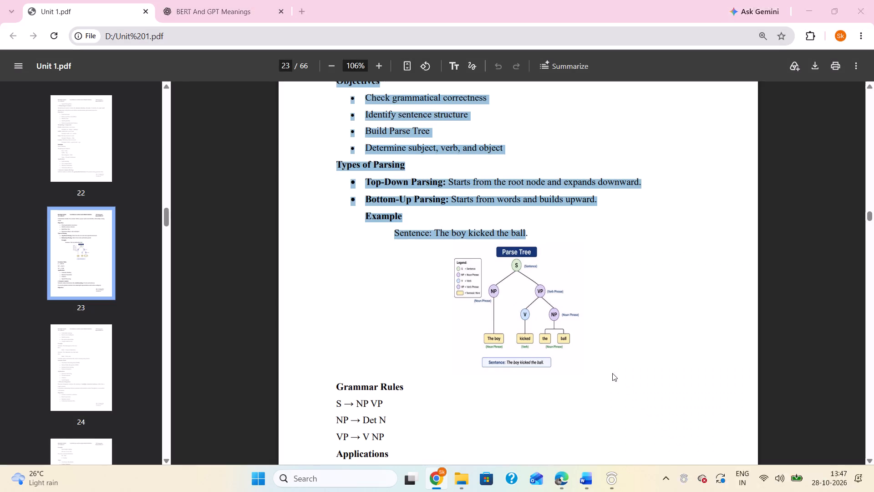
Switch to Document1 in Word and paste the Parse Tree snip on a new line below "The boy kicked the ball".
left_click(589, 480)
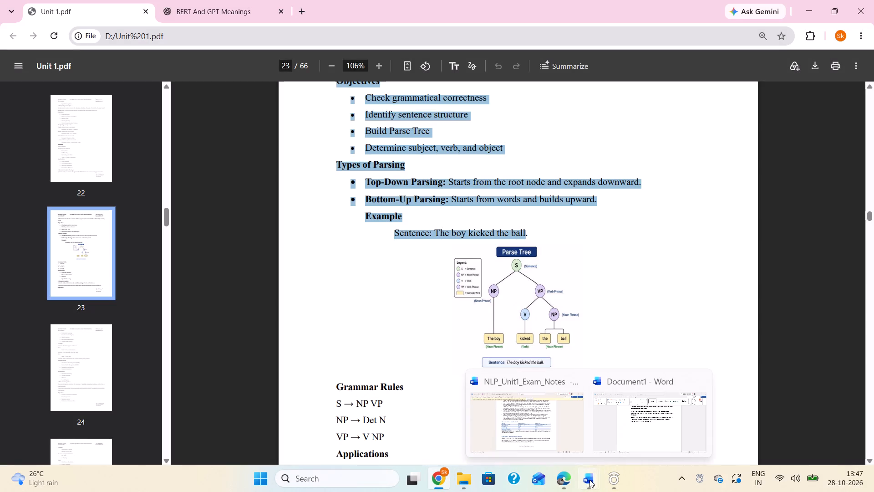
left_click(668, 420)
left_click(461, 234)
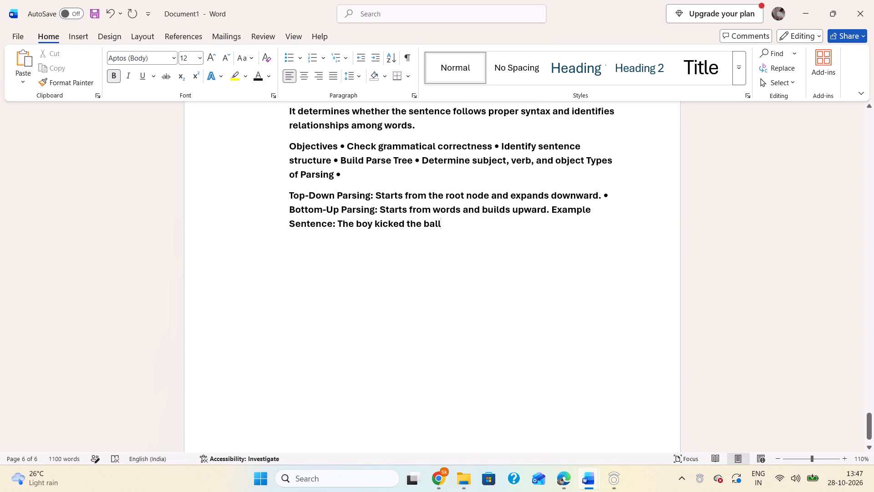
key("Return")
key("ctrl+v")
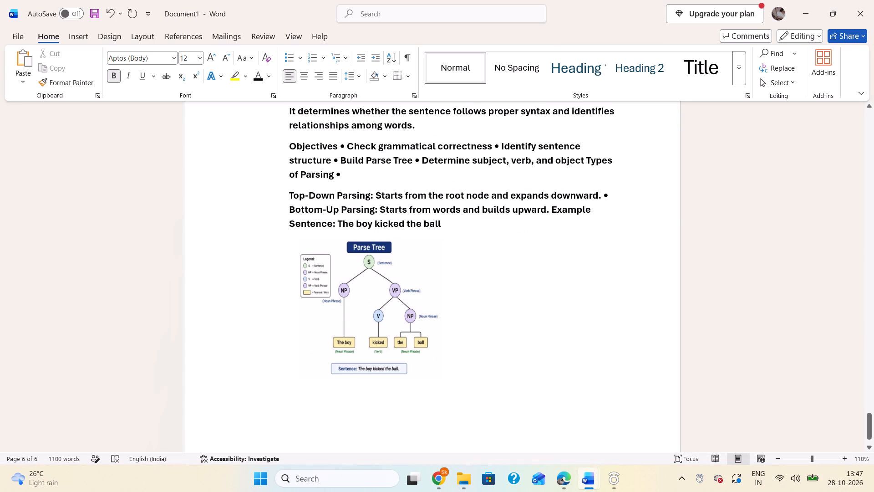
Switch to the Unit 1 PDF in Chrome and copy the "Applications" heading below the grammar rules on page 23.
left_click(435, 483)
scroll(446, 358, "down", 1)
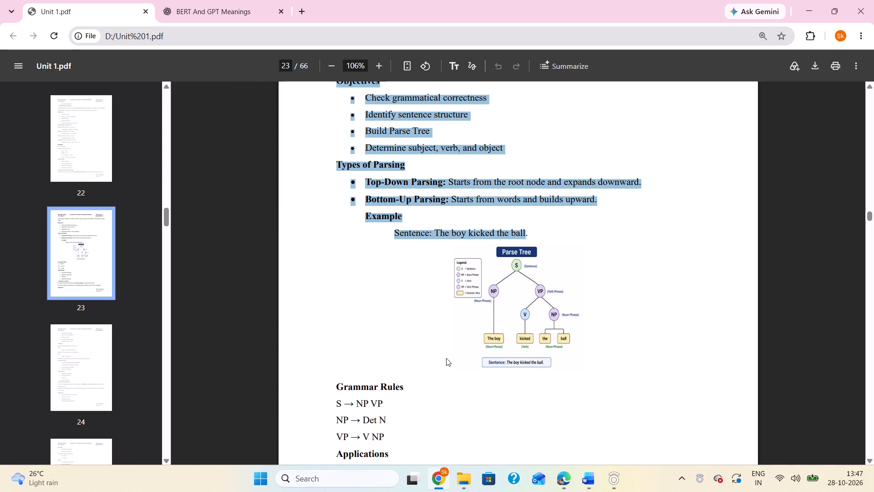
scroll(446, 358, "down", 1)
left_click_drag(334, 297, 408, 295)
key("ctrl+c")
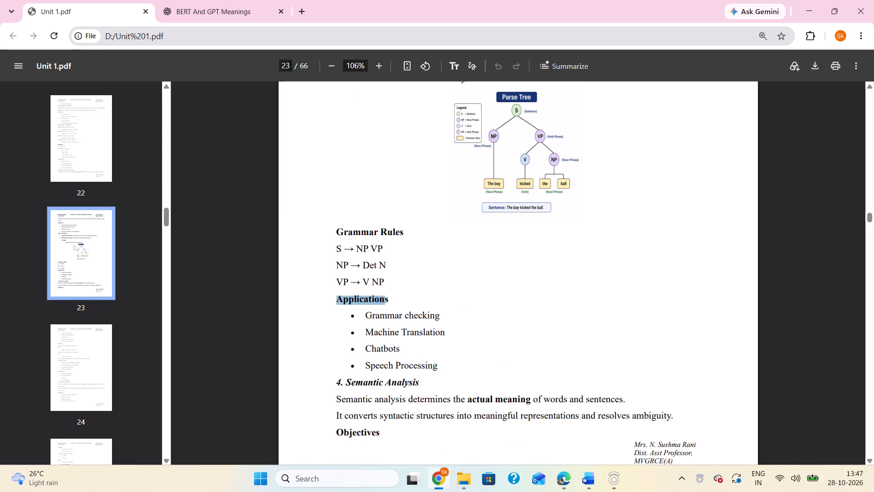
Switch to Document1 in Word, paste "Applications" beside the Parse Tree image, add " :" after it and start a new line.
left_click(591, 471)
left_click(652, 435)
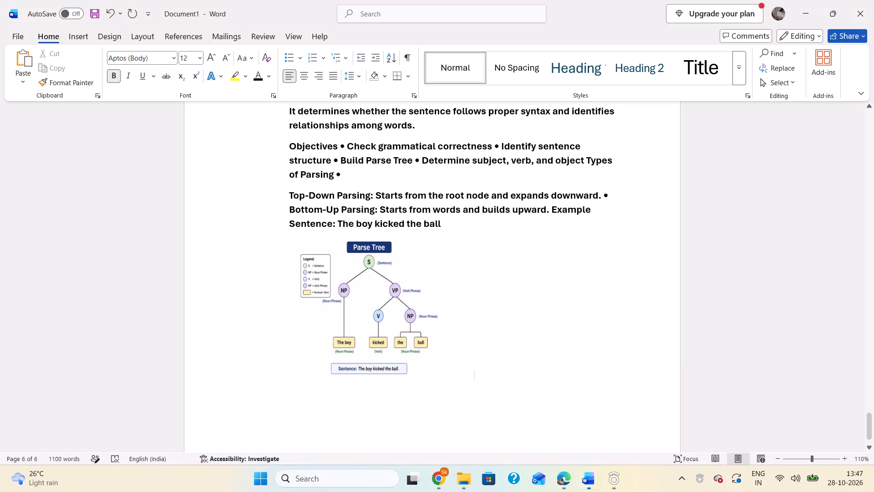
left_click(491, 261)
key("ctrl+v")
key("space")
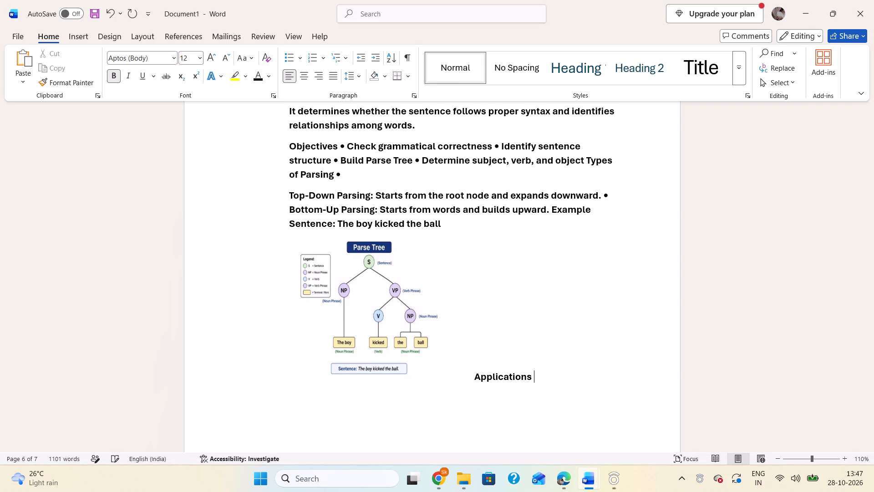
key("shift+colon")
key("Return")
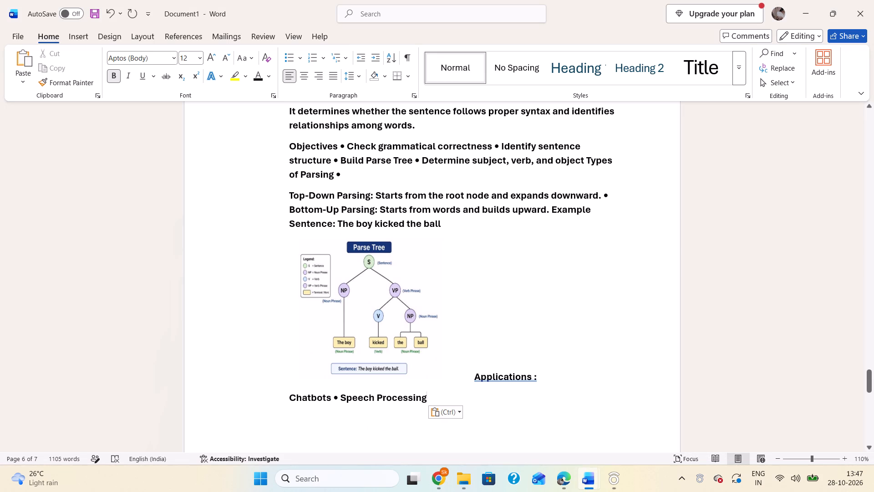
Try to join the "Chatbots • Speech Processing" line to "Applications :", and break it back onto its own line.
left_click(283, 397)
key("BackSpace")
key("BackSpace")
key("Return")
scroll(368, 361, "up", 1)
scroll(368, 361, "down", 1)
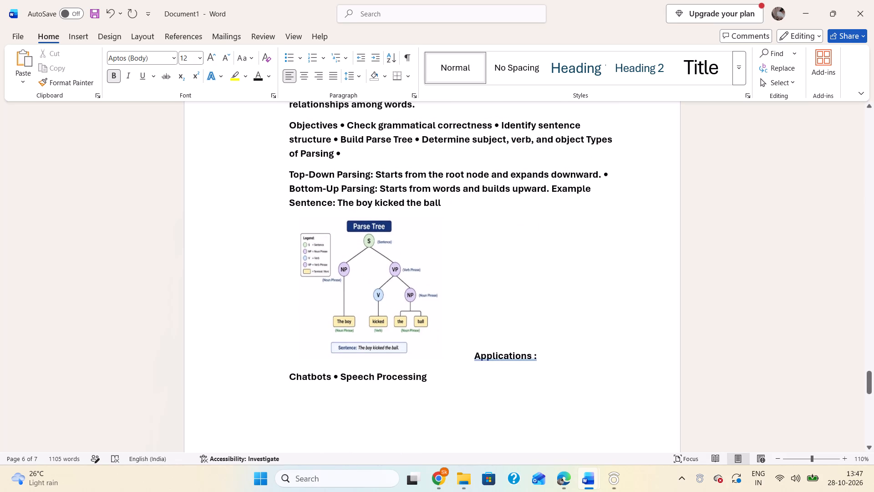
Highlight the word "Applications" in yellow in the Morphological Analysis example paragraph.
scroll(368, 361, "up", 1)
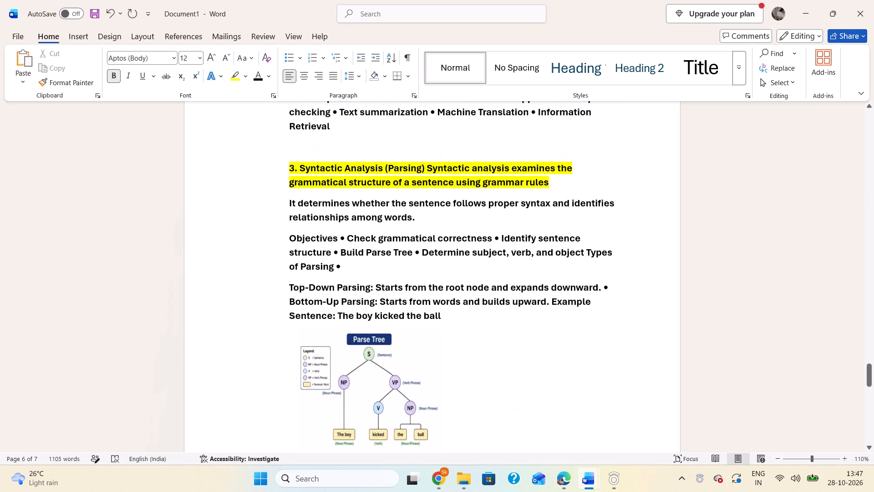
scroll(368, 361, "up", 2)
scroll(368, 361, "down", 1)
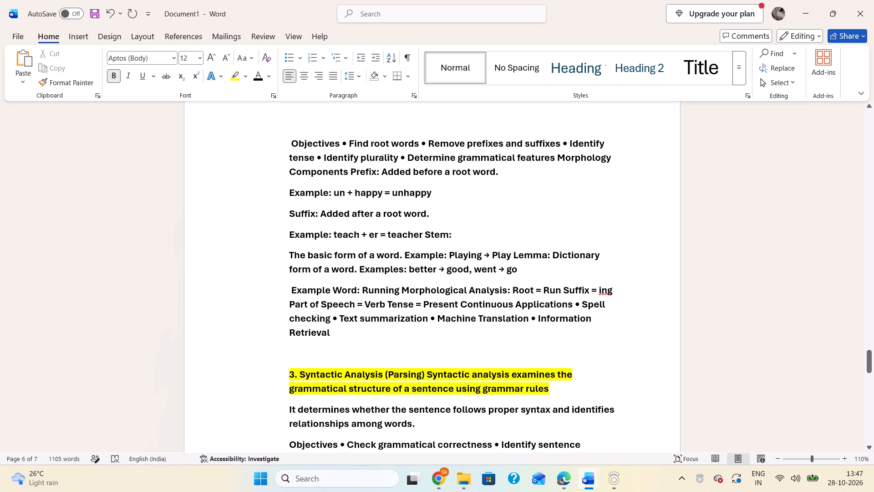
left_click_drag(510, 303, 539, 307)
left_click_drag(539, 307, 559, 306)
left_click_drag(536, 299, 522, 306)
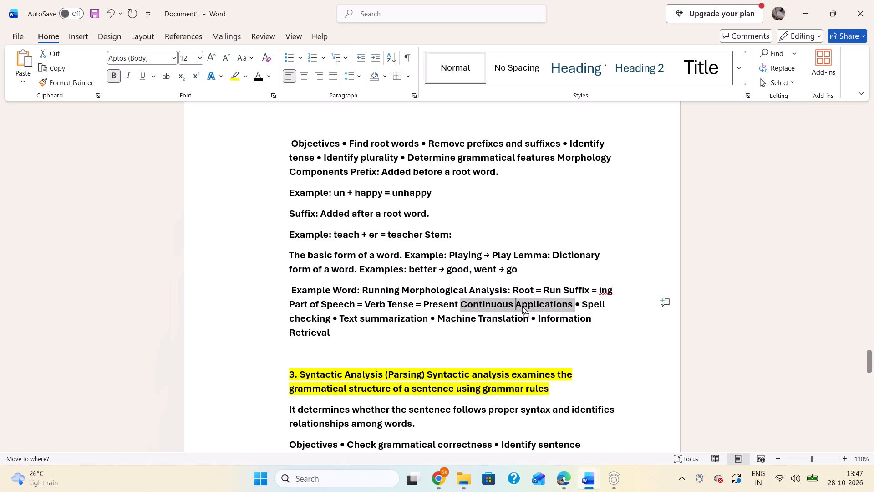
left_click_drag(522, 306, 520, 305)
left_click(520, 305)
left_click_drag(515, 303, 557, 310)
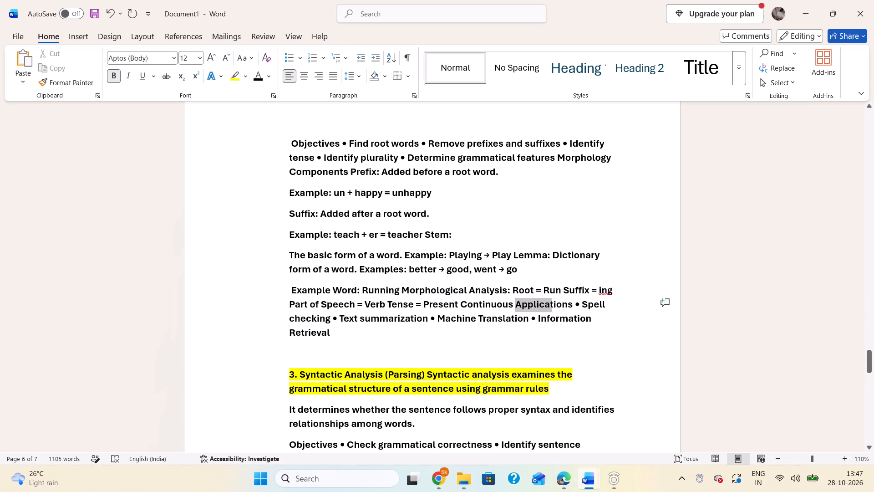
left_click_drag(557, 310, 575, 310)
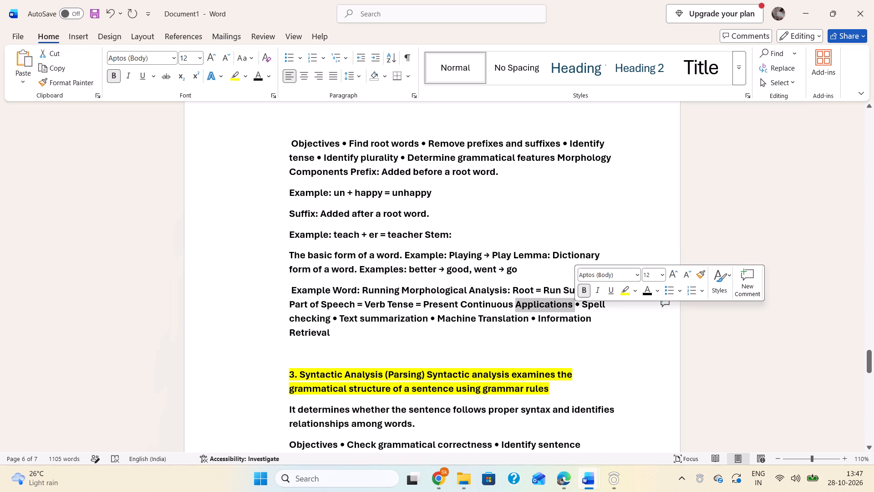
left_click(237, 77)
Move the Parse Tree image so that it follows "Applications :" on the same line.
scroll(361, 220, "up", 1)
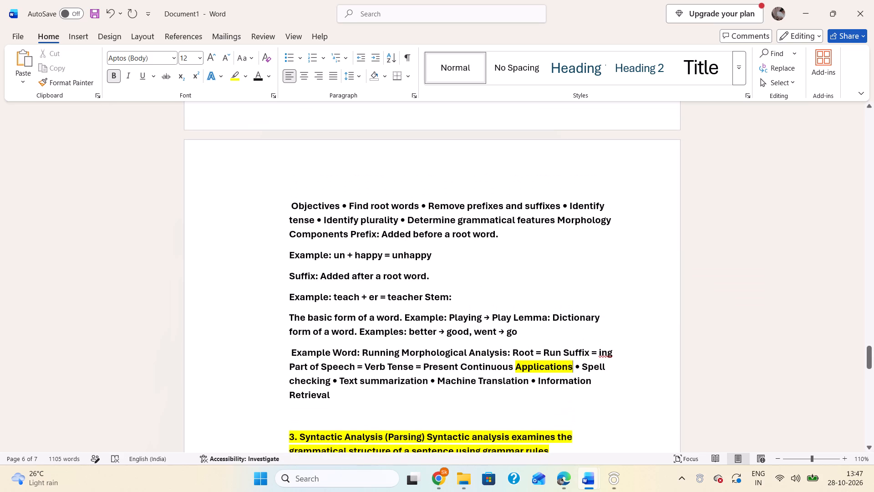
scroll(361, 220, "down", 4)
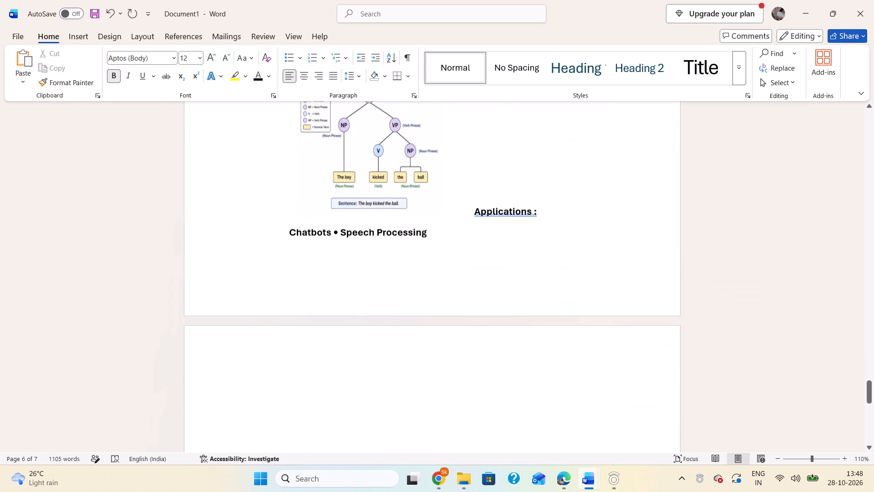
left_click_drag(465, 215, 559, 224)
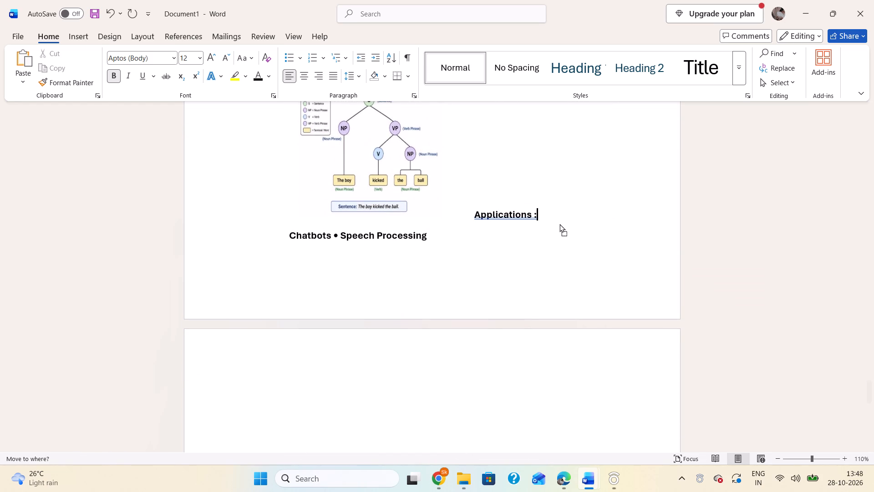
left_click_drag(559, 224, 550, 220)
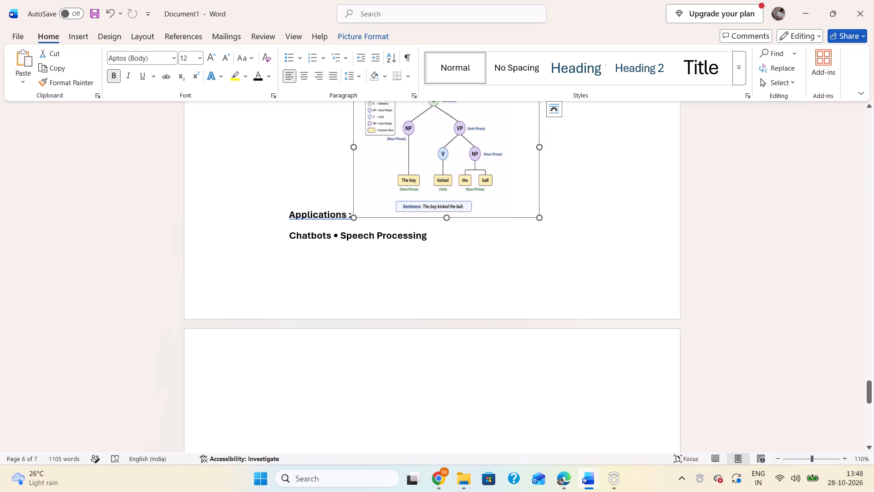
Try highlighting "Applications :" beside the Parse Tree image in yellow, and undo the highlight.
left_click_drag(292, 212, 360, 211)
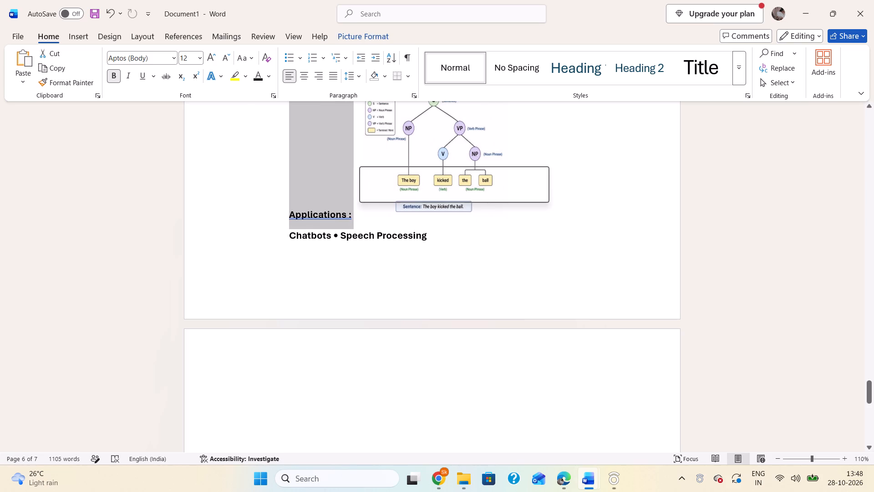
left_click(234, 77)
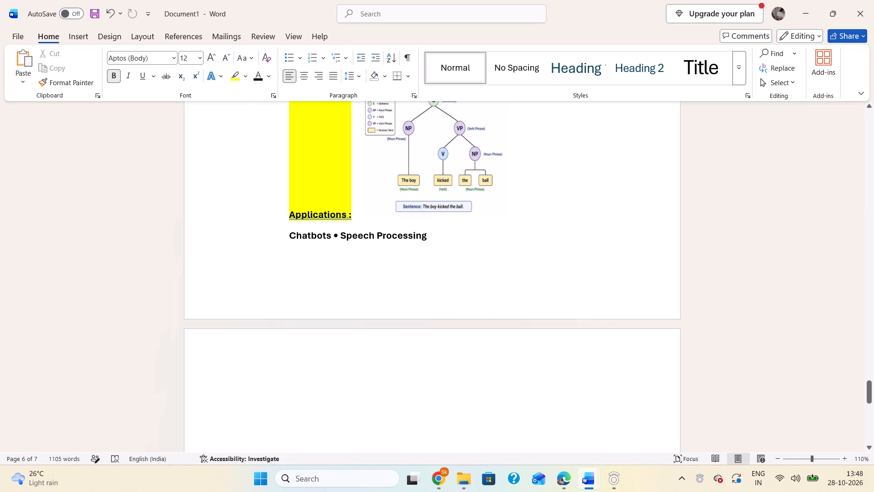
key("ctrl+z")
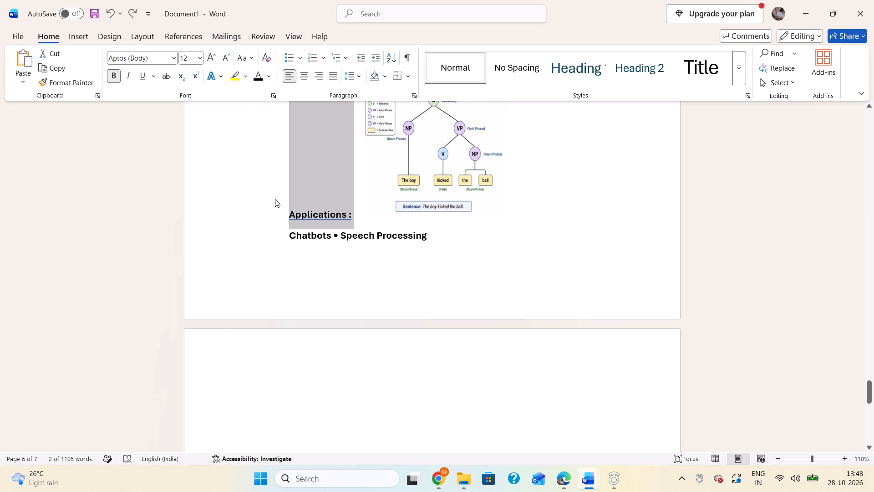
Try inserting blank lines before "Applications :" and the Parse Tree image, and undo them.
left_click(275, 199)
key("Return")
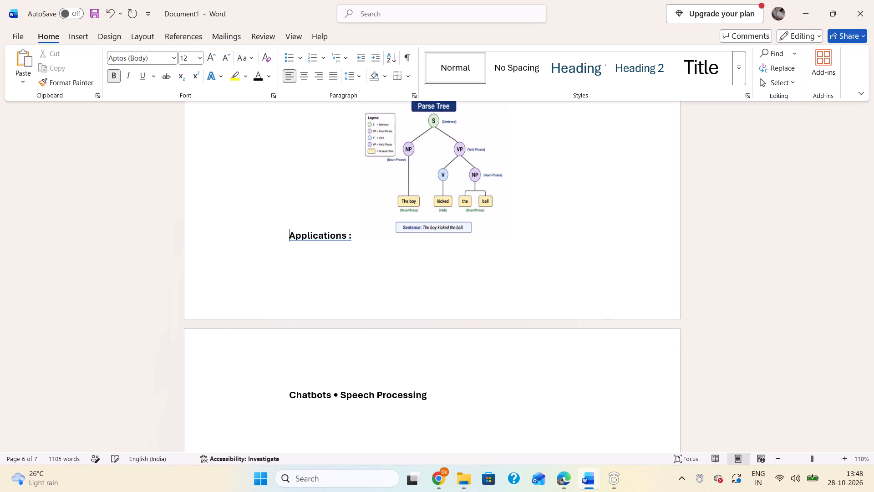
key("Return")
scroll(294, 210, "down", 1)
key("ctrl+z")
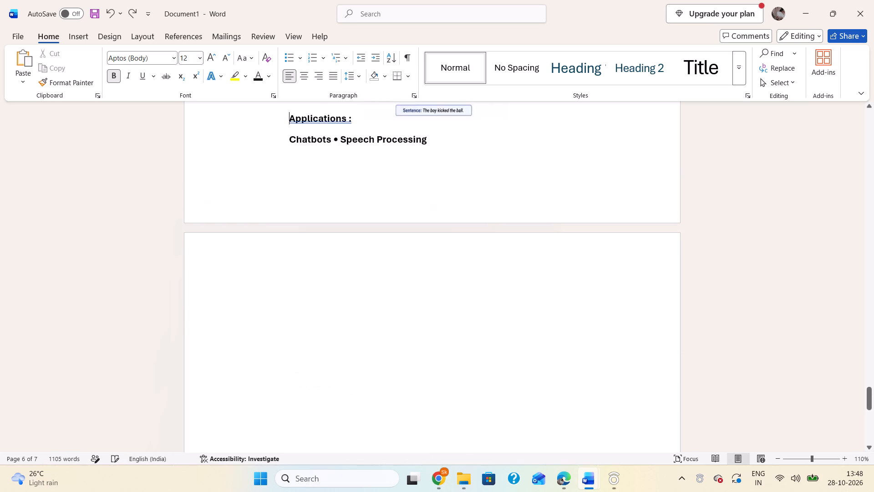
Delete the blank line above the "3. Syntactic Analysis (Parsing)" heading.
scroll(294, 210, "up", 3)
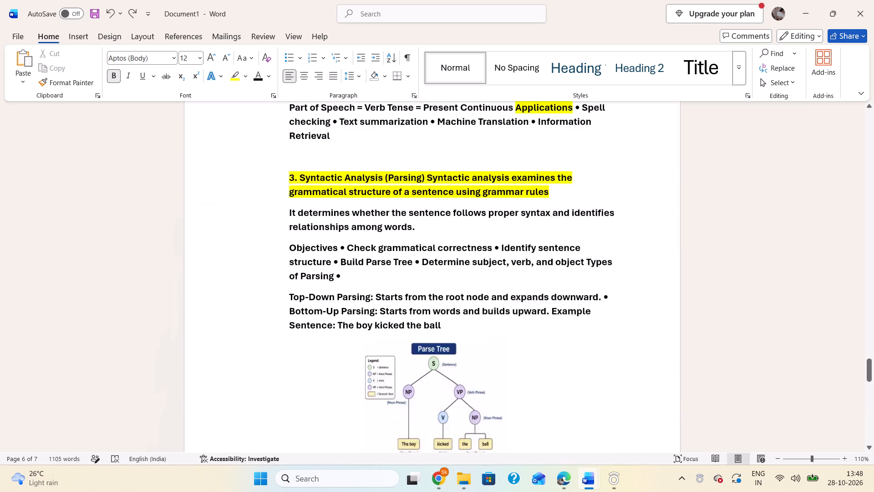
scroll(294, 210, "up", 1)
left_click(286, 240)
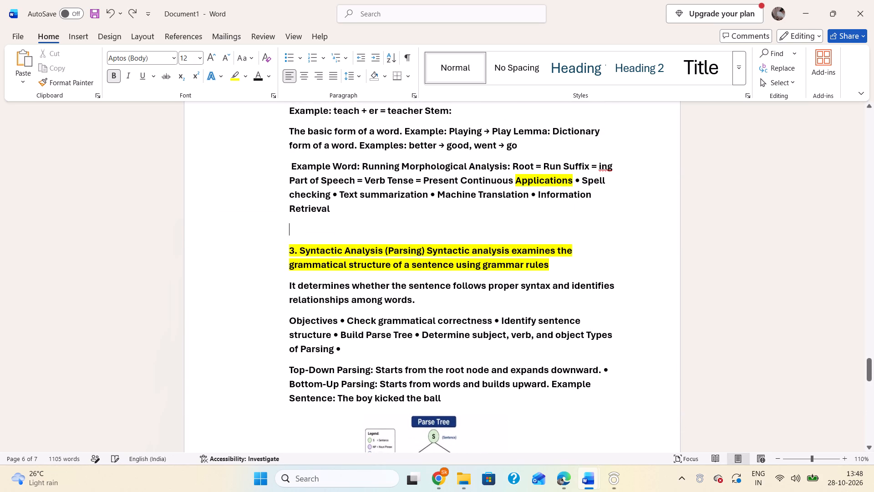
key("BackSpace")
key("BackSpace")
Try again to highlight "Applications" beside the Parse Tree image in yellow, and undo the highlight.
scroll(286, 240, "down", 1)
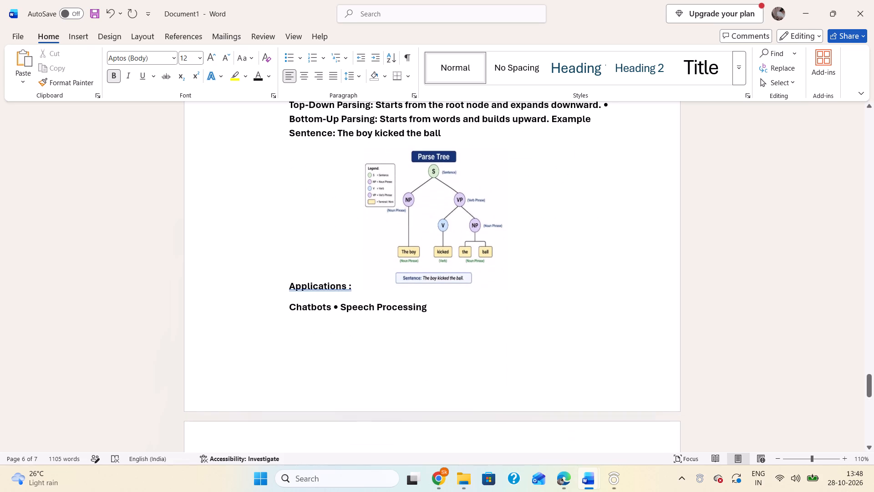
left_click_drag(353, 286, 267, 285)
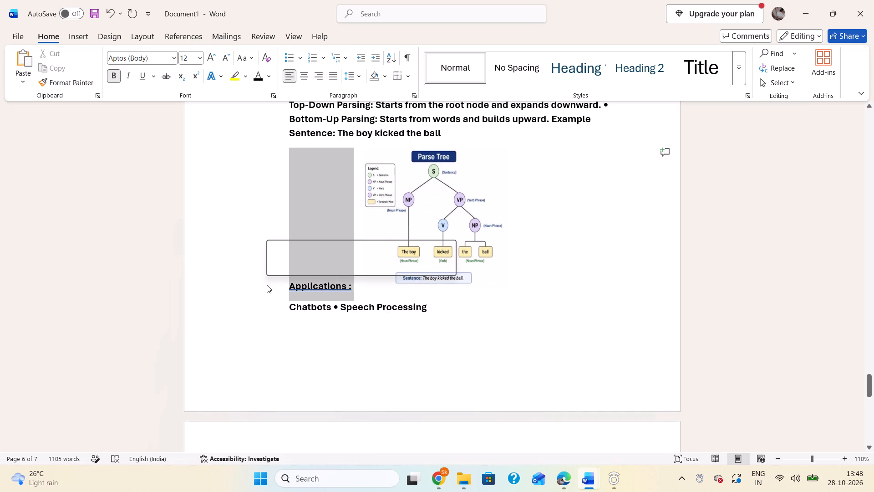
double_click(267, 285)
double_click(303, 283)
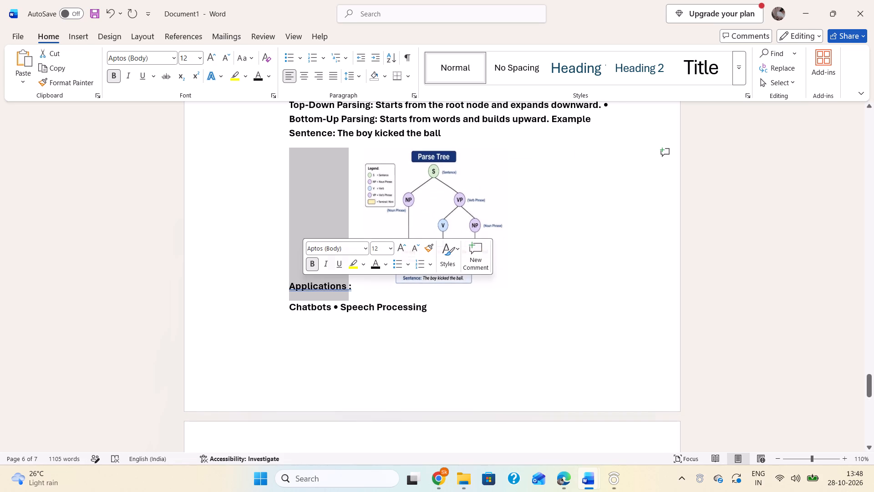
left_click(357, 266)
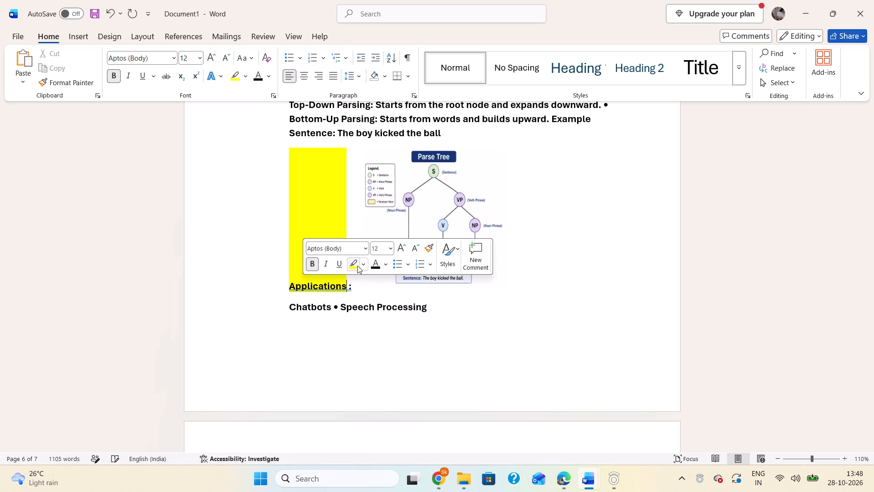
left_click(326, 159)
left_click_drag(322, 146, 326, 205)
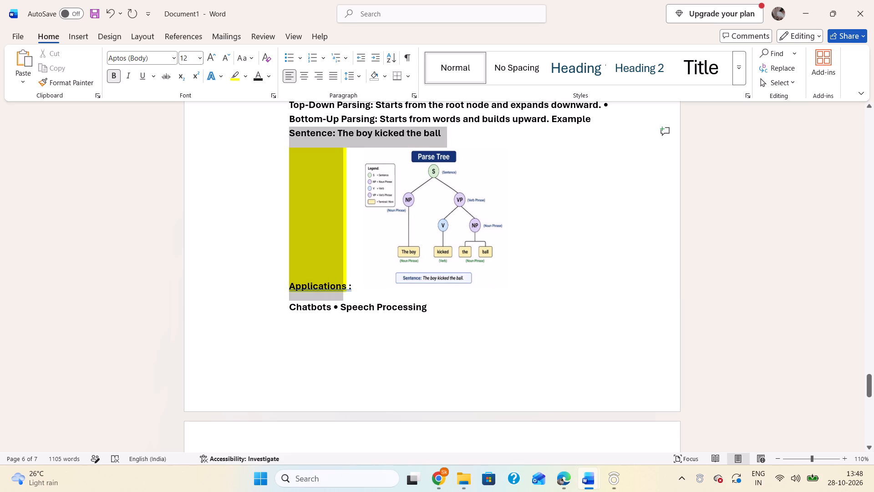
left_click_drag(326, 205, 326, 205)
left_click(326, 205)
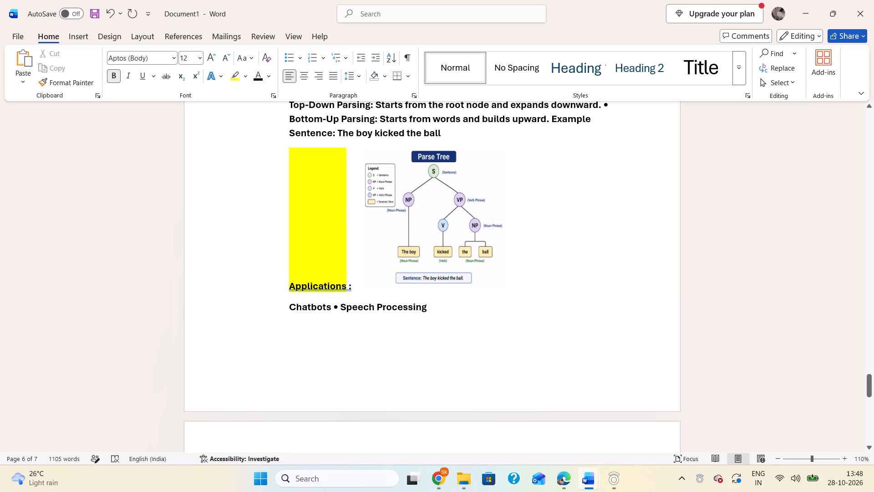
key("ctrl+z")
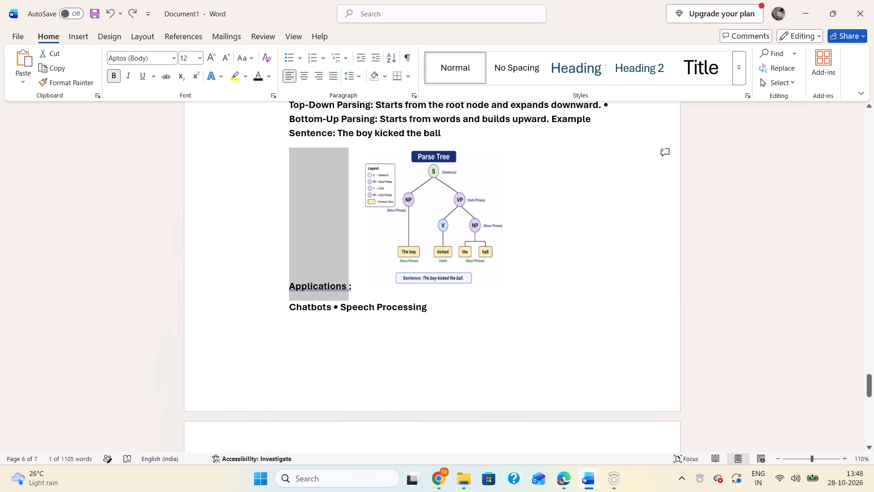
Place the cursor below "Chatbots • Speech Processing", and copy the "4. Semantic Analysis" heading with its two definition sentences from the Unit 1 PDF in Chrome.
left_click(433, 325)
scroll(358, 305, "up", 1)
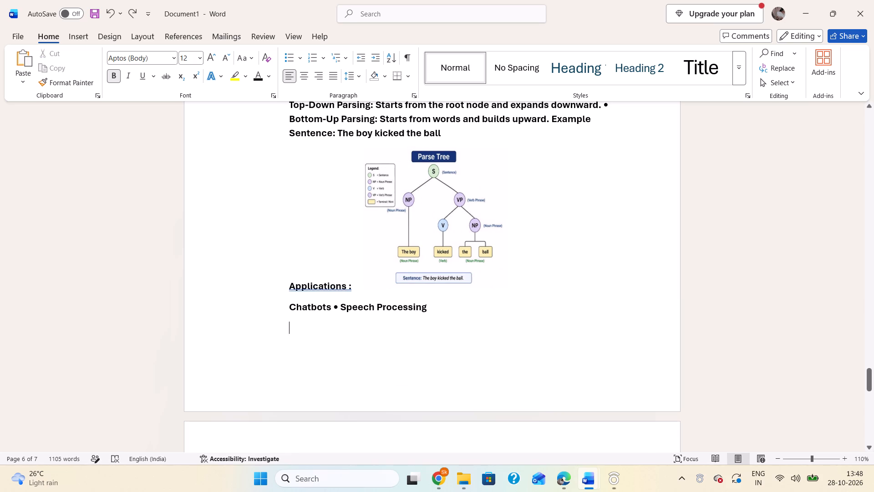
scroll(358, 305, "up", 3)
scroll(358, 305, "down", 3)
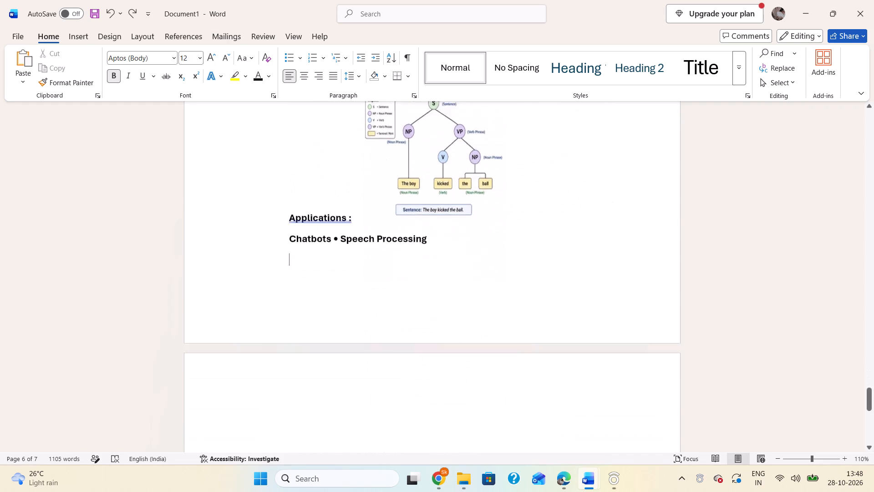
scroll(358, 305, "down", 1)
left_click(442, 476)
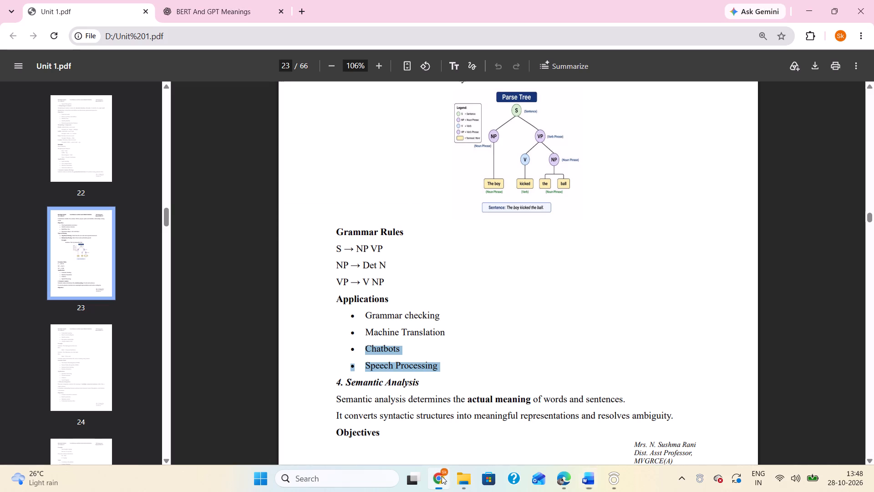
scroll(491, 360, "down", 2)
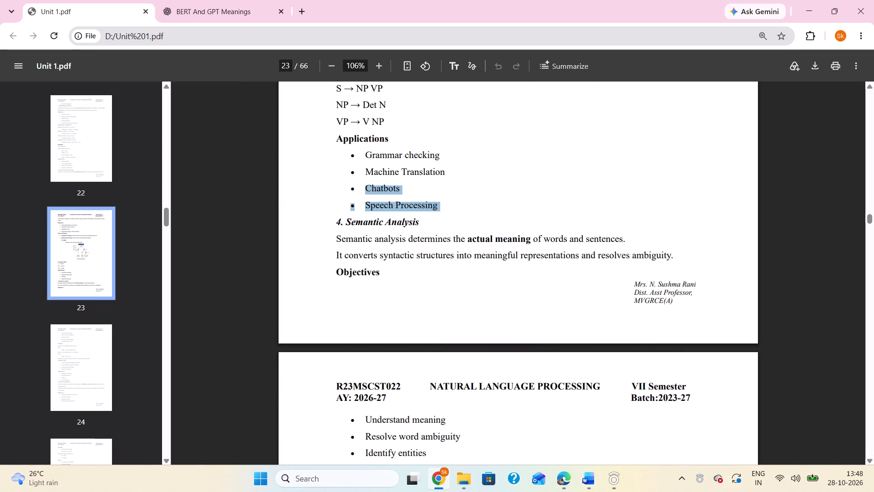
left_click_drag(339, 216, 693, 246)
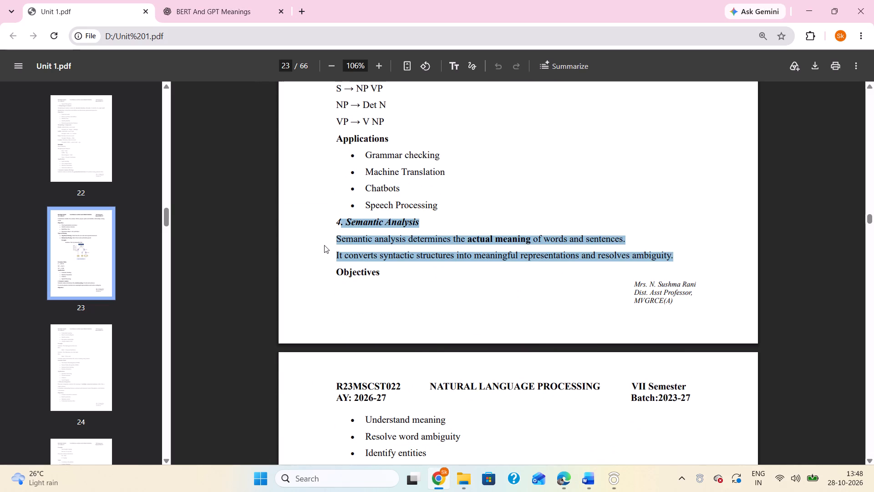
left_click_drag(336, 222, 679, 253)
left_click_drag(679, 253, 686, 261)
key("ctrl+c")
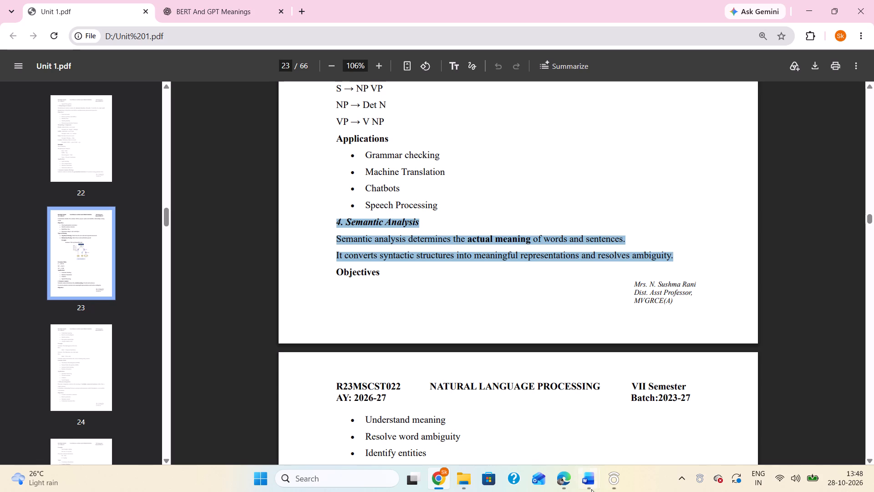
Switch to Document1 in Word and paste the copied Semantic Analysis text on a new line below the Syntactic Analysis applications.
left_click(596, 481)
left_click(639, 437)
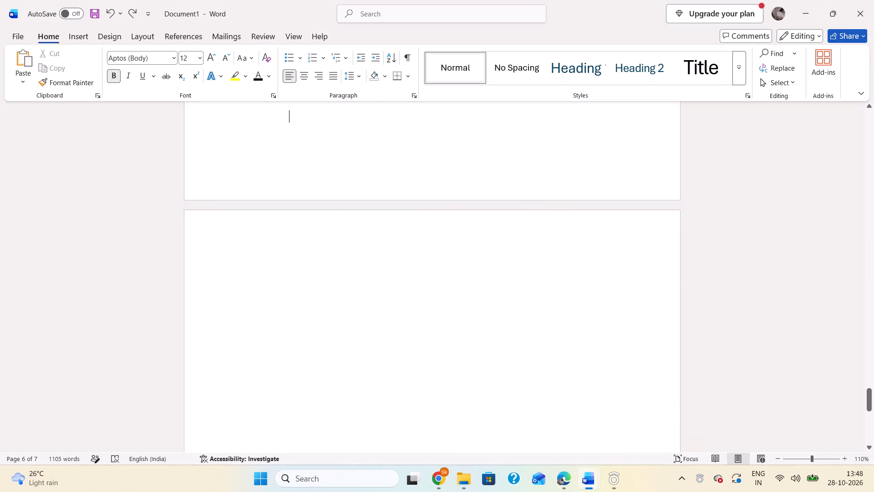
scroll(442, 219, "up", 1)
key("Return")
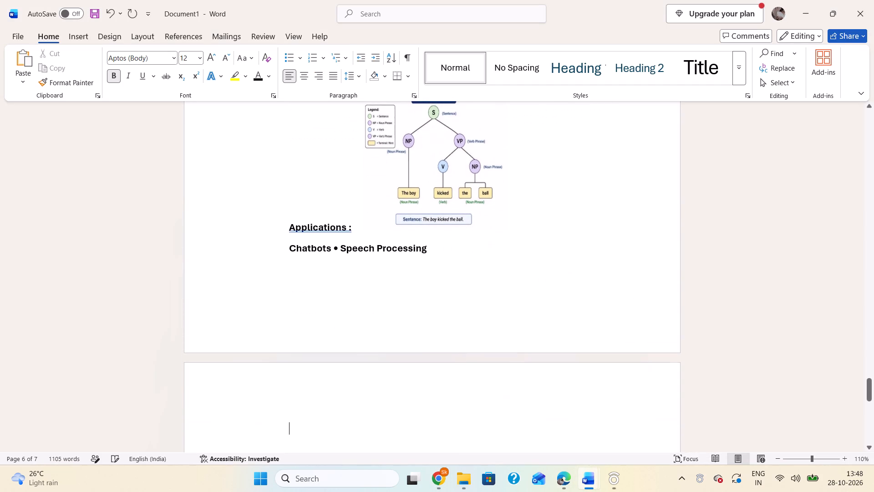
key("ctrl+v")
scroll(442, 219, "down", 1)
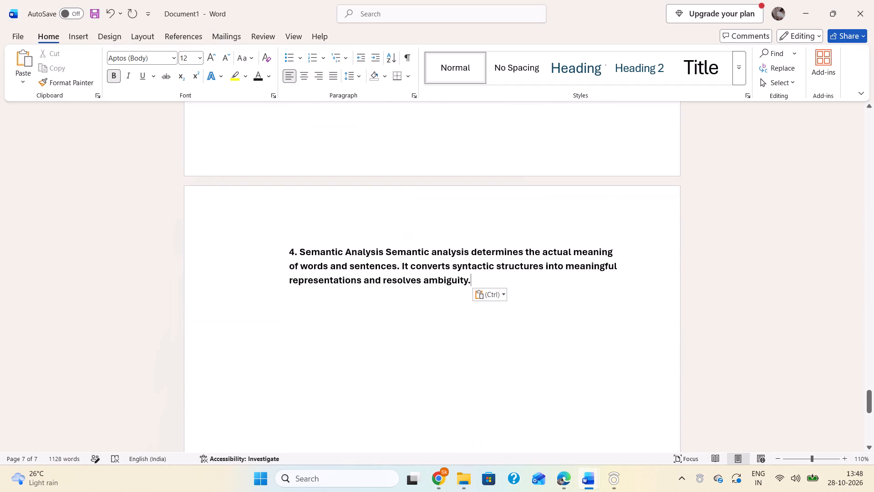
Put the "4. Semantic Analysis" heading on its own line above its definition and highlight it in yellow.
left_click(390, 251)
key("Left")
key("Return")
left_click_drag(434, 252, 274, 256)
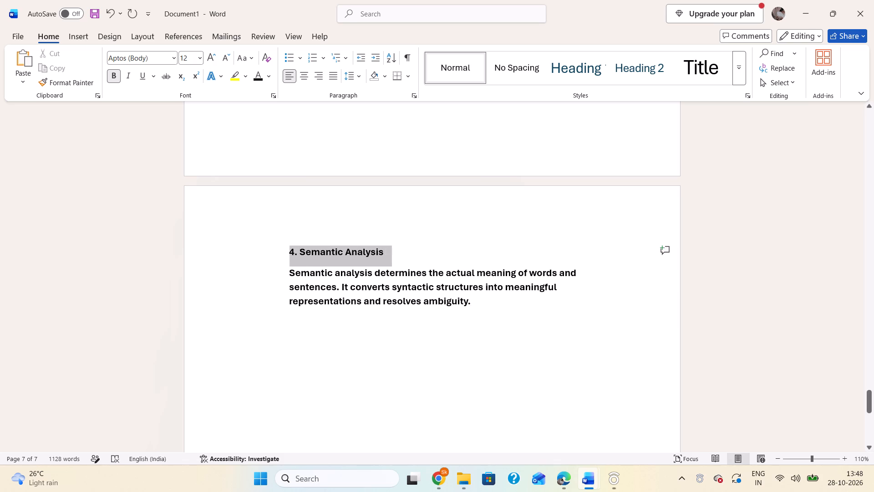
left_click_drag(274, 256, 269, 256)
left_click(238, 74)
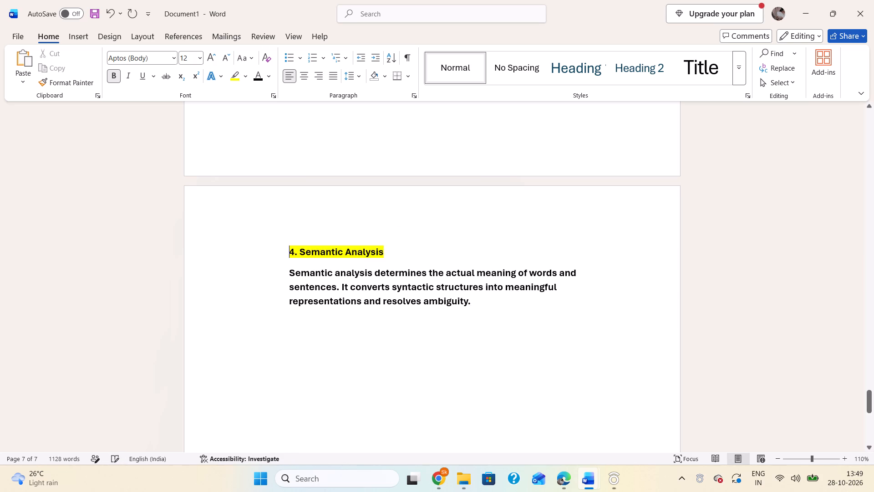
Copy the Semantic Analysis objectives from "Understand meaning" to "Recognize relationships" in Chrome's Unit 1 PDF and paste them below the definition in Document1.
left_click(439, 472)
scroll(489, 417, "down", 1)
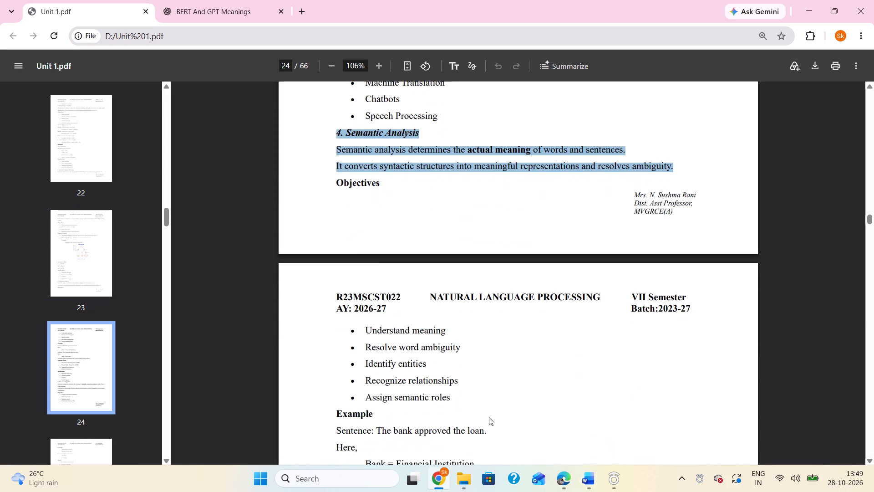
left_click_drag(365, 329, 437, 361)
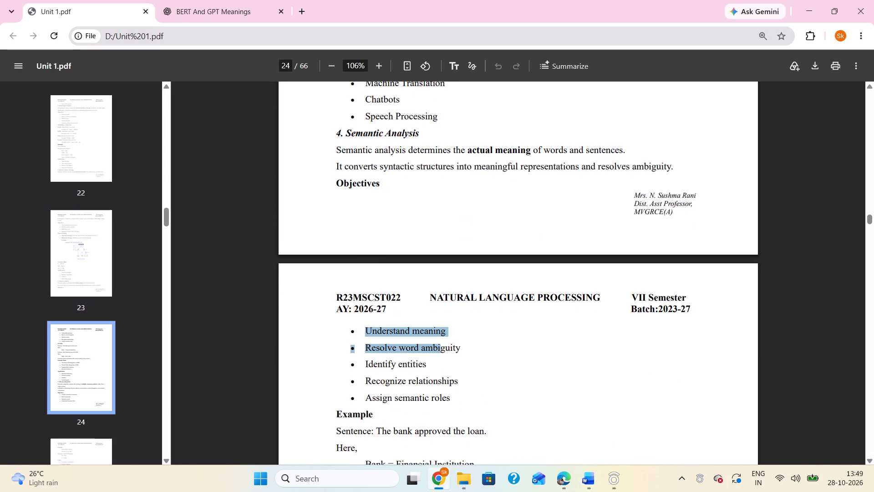
left_click_drag(437, 361, 461, 380)
key("ctrl+c")
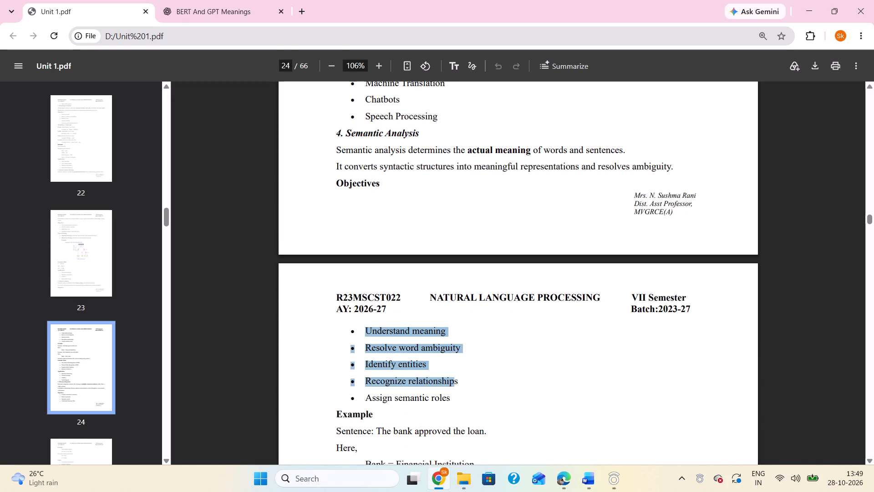
left_click(589, 474)
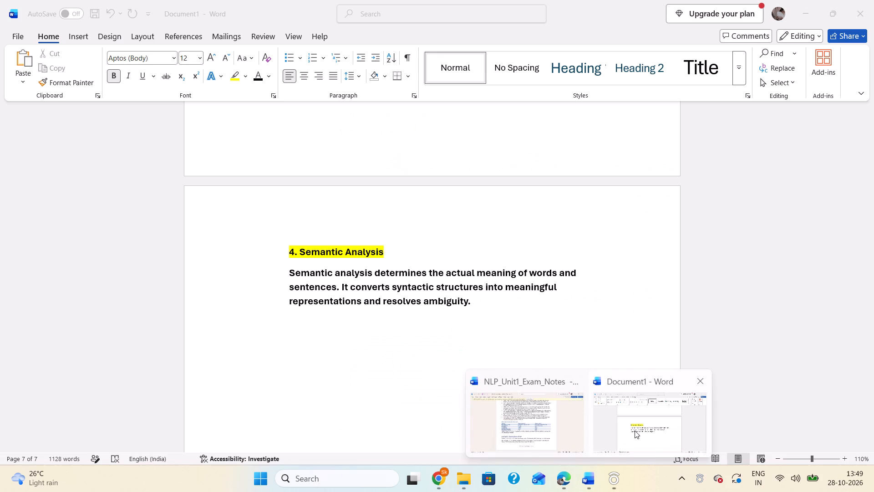
left_click(635, 430)
left_click(493, 303)
key("Return")
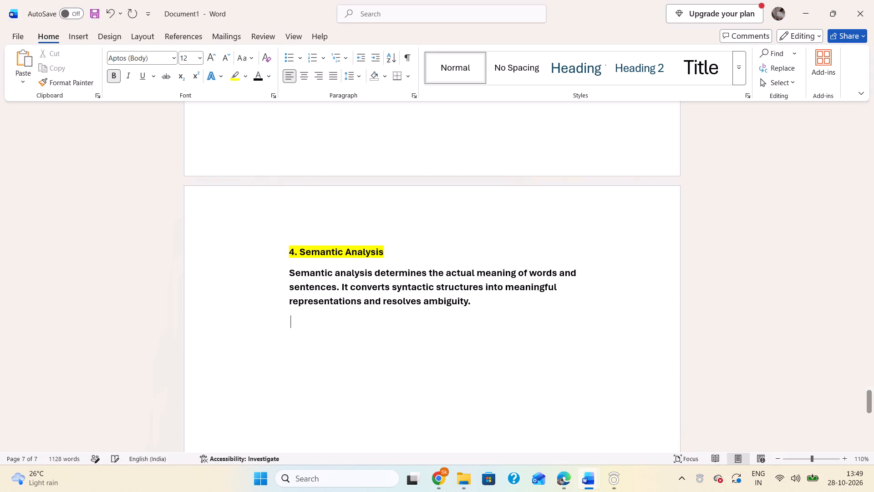
key("ctrl+v")
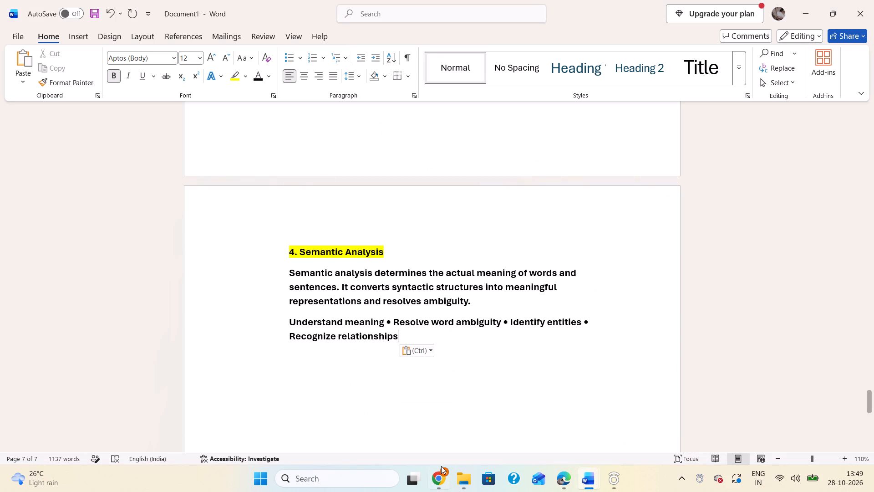
Copy the Semantic Analysis text from "Example" through "Search Engines" in Chrome's PDF and paste it on a new line below the objectives in Document1.
left_click(441, 468)
scroll(491, 369, "down", 2)
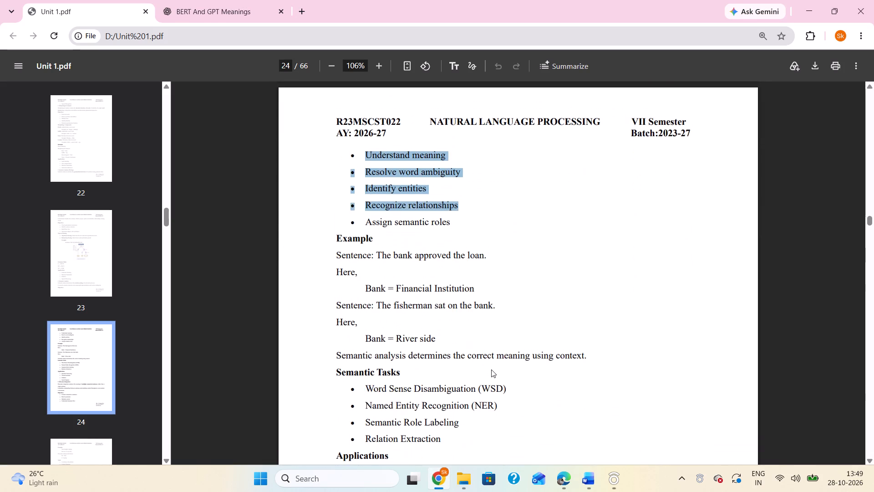
scroll(491, 369, "down", 2)
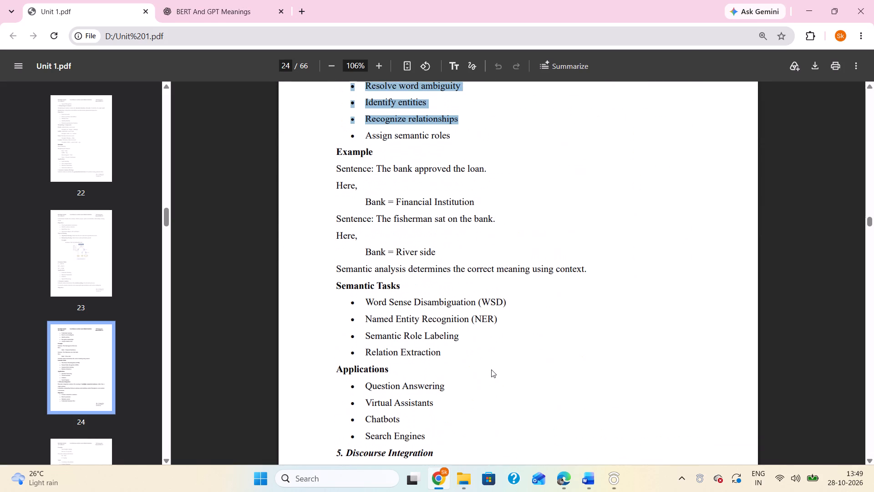
left_click_drag(332, 163, 428, 429)
left_click(428, 429)
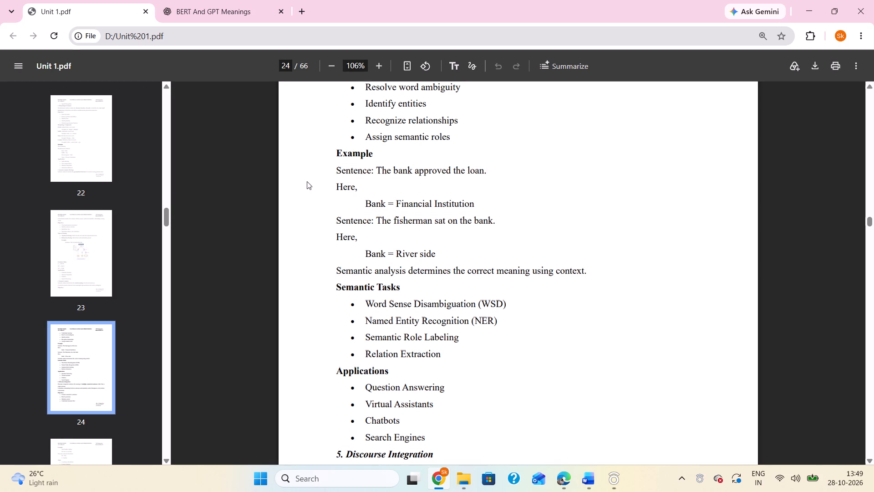
left_click_drag(335, 150, 429, 436)
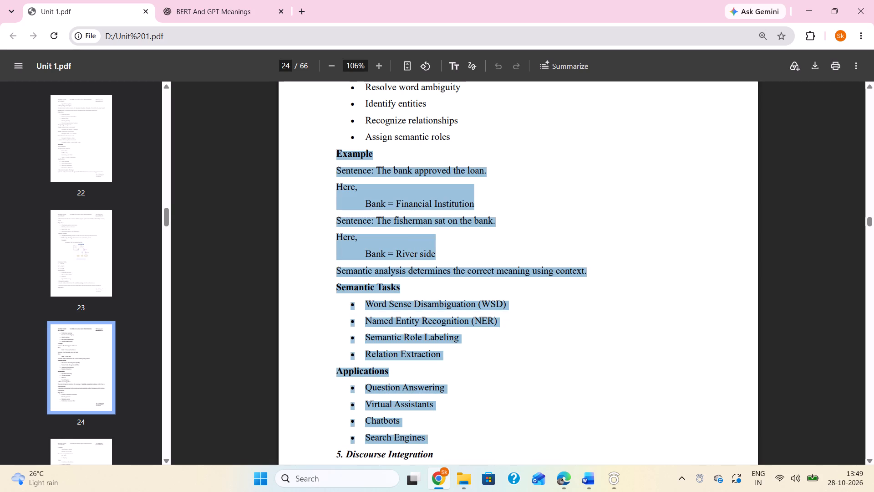
left_click_drag(429, 436, 424, 437)
key("ctrl+c")
left_click(584, 479)
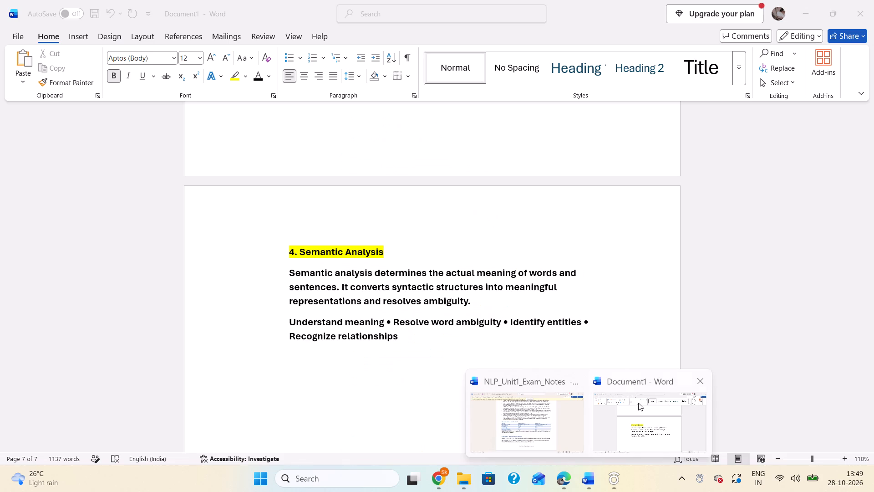
left_click(638, 403)
key("Return")
key("ctrl+v")
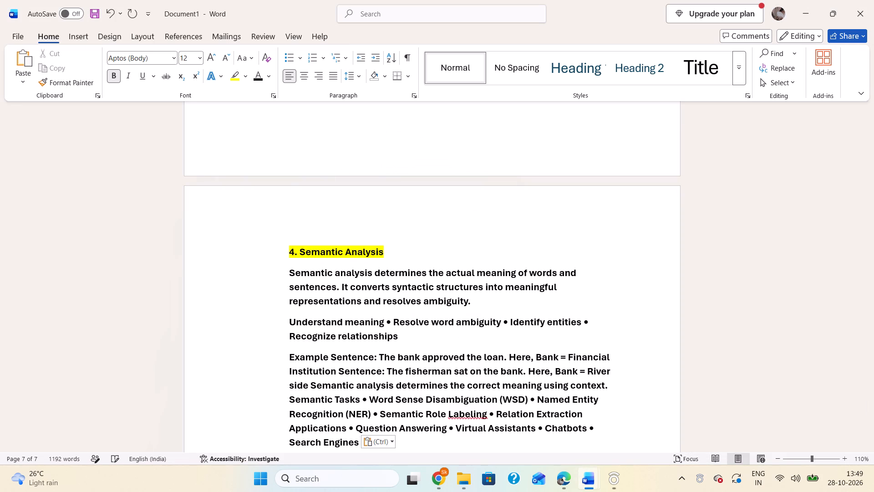
Start new paragraphs before "Here, Bank = Financial Institution" and before "Semantic analysis determines the correct meaning using context.".
scroll(461, 336, "down", 1)
left_click(507, 287)
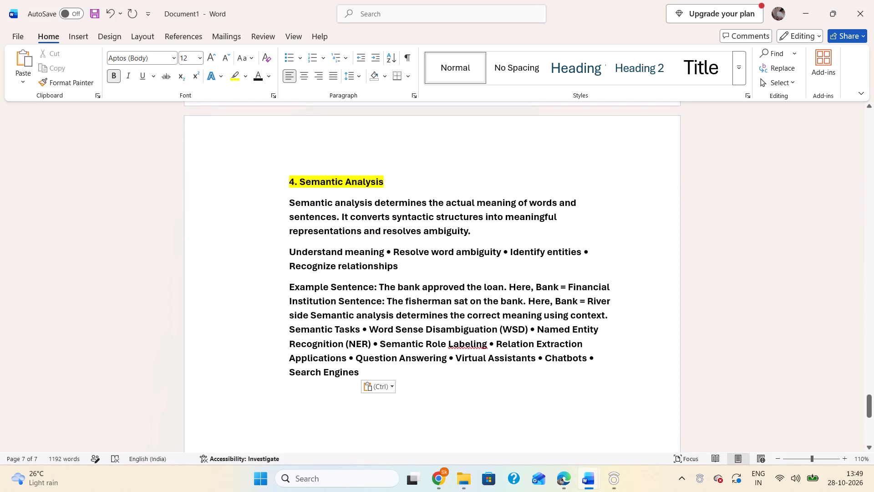
key("Return")
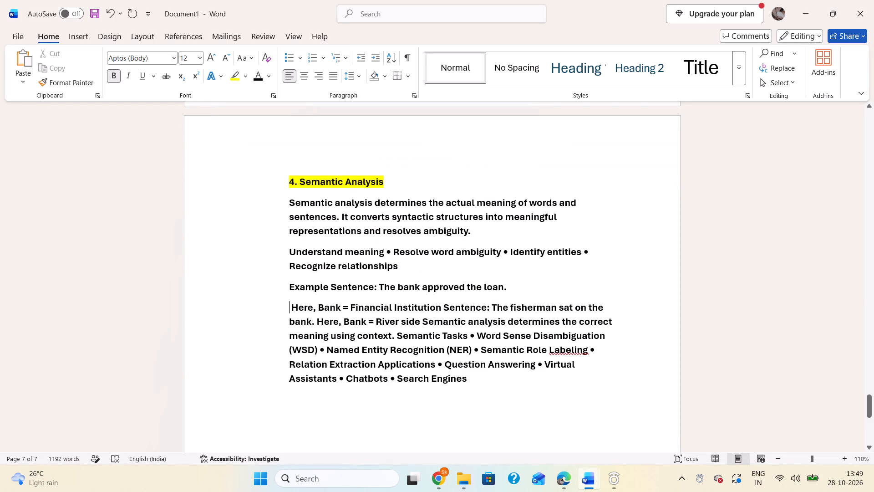
left_click(423, 322)
key("Return")
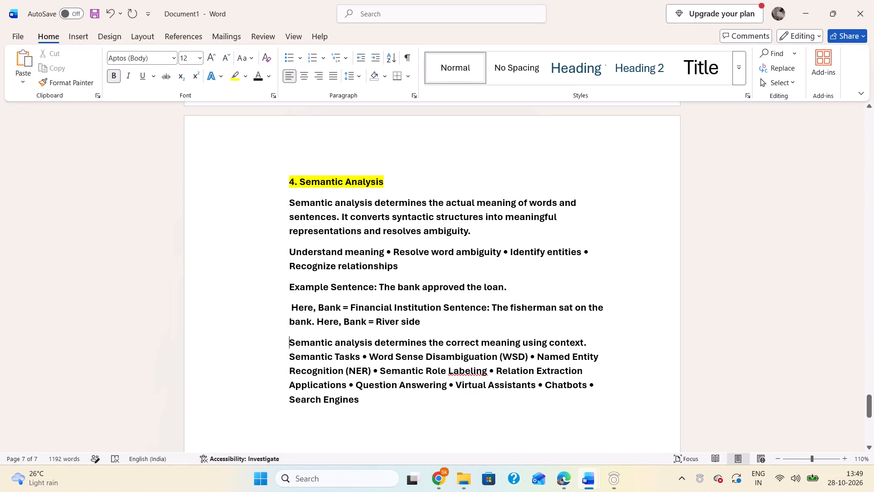
Delete "Question Answering • Virtual Assistants" and "Semantic Role Labeling • Relation Extraction" from the Semantic Analysis lists.
left_click_drag(369, 382, 544, 384)
key("BackSpace")
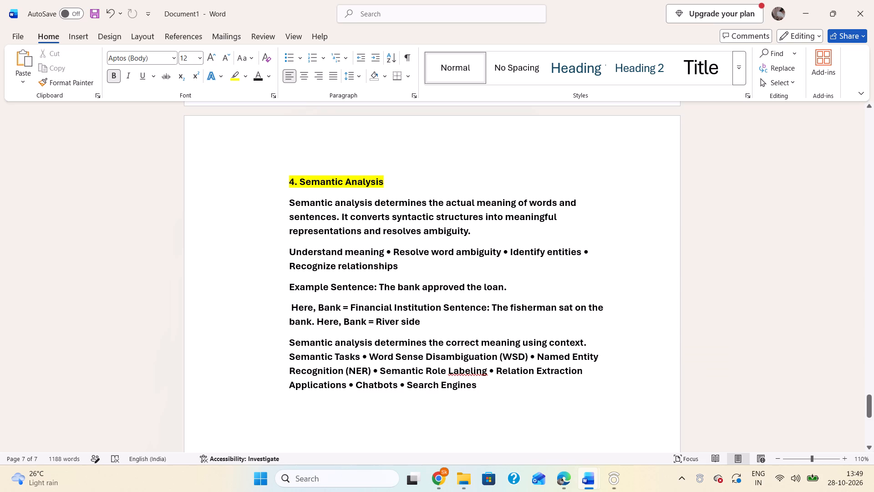
left_click_drag(382, 368, 587, 368)
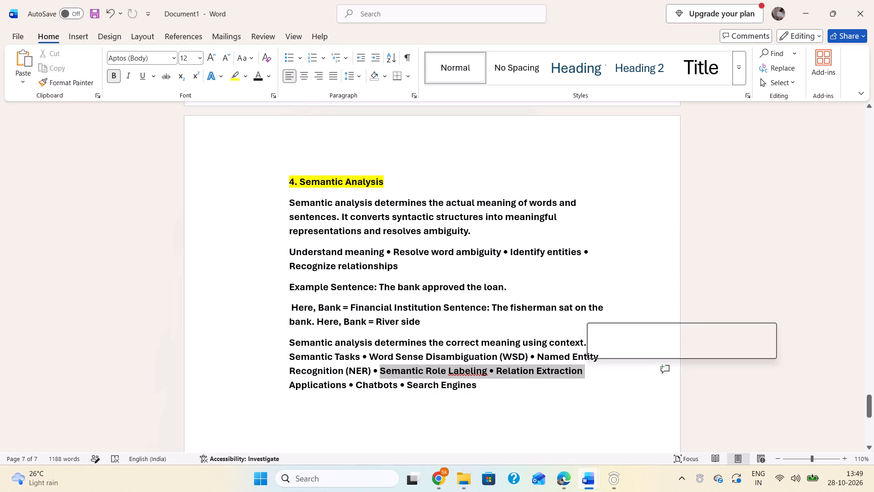
key("BackSpace")
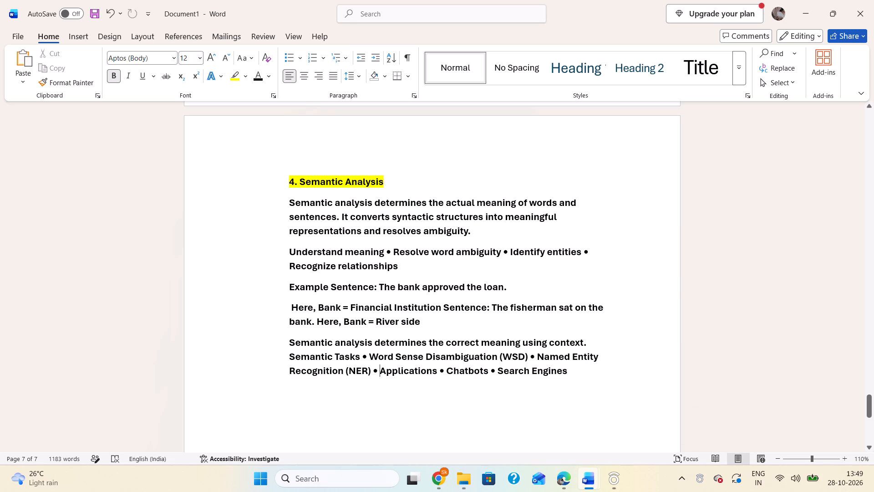
Highlight "Applications •" in the Semantic Analysis text in yellow.
left_click_drag(382, 370, 443, 377)
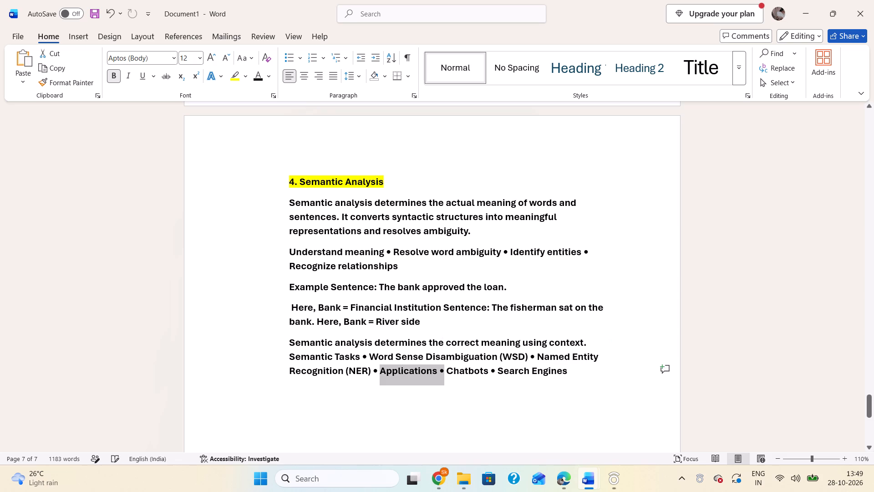
left_click(238, 72)
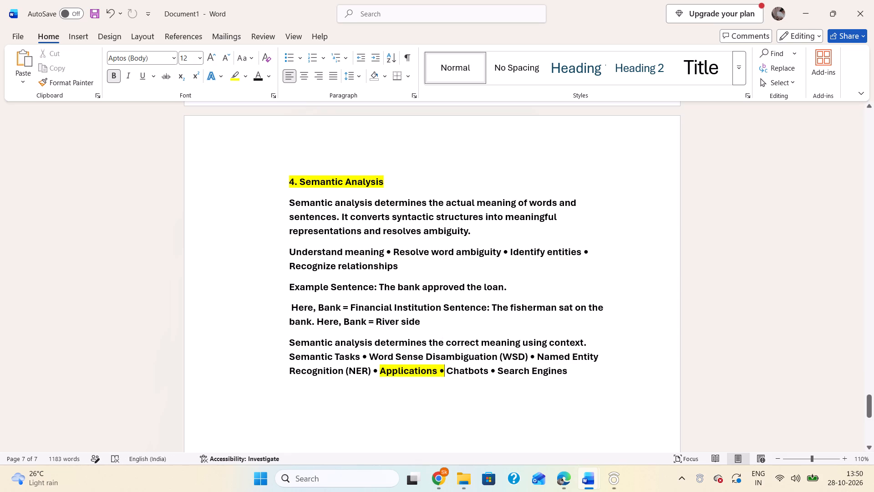
Copy the PDF text from "5. Discourse Integration" through the "Maintain context" objective in Chrome and paste it below the Semantic Analysis section in Document1.
left_click(393, 405)
scroll(393, 405, "down", 1)
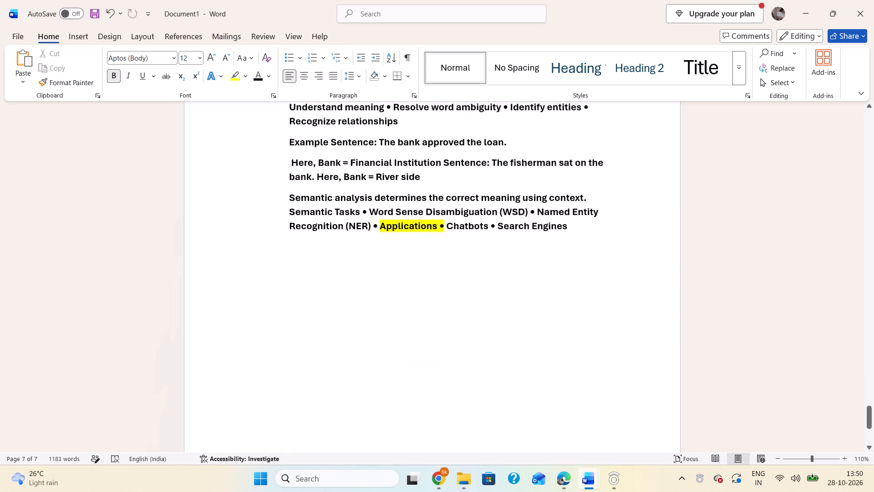
scroll(393, 405, "down", 1)
left_click(429, 491)
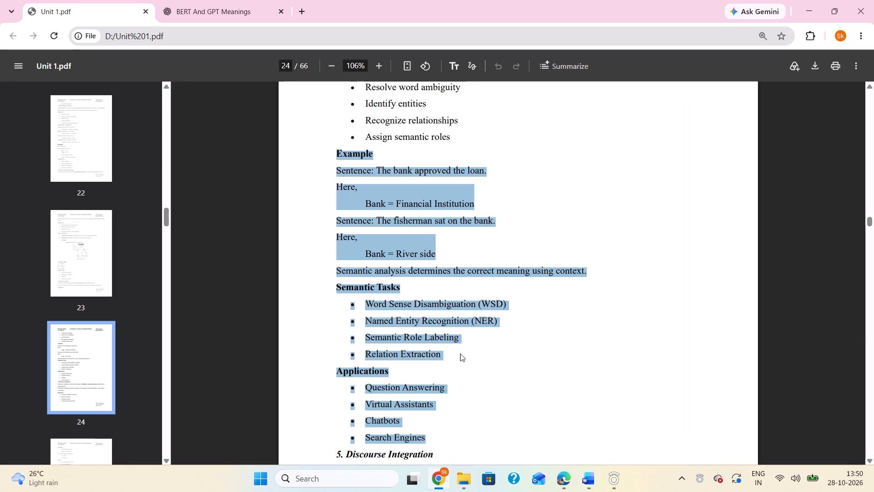
scroll(460, 354, "down", 4)
scroll(460, 354, "up", 1)
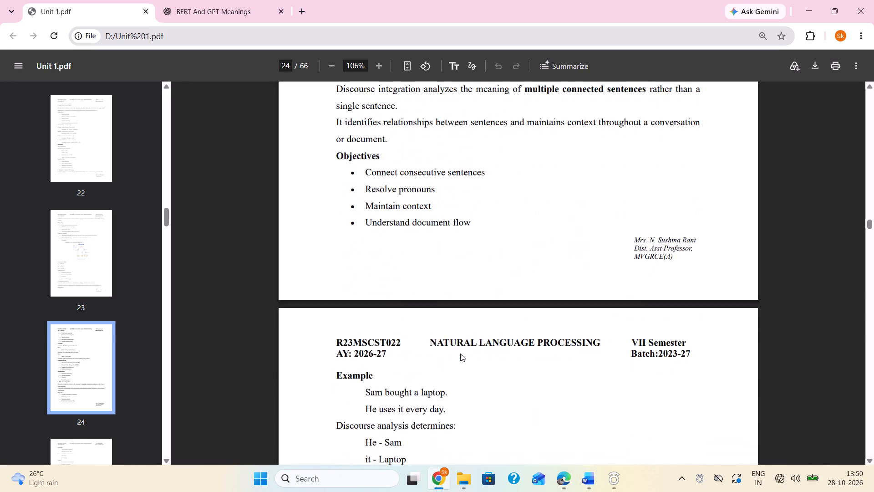
scroll(460, 354, "up", 1)
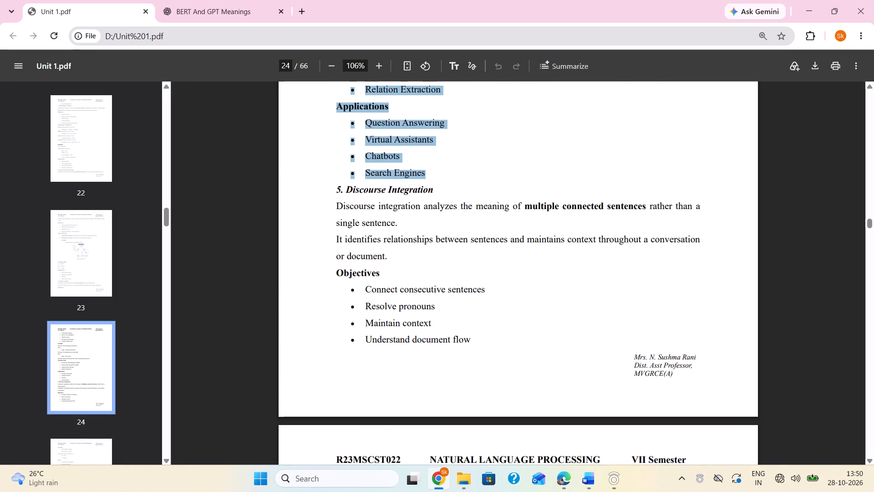
left_click_drag(339, 190, 433, 323)
key("ctrl+c")
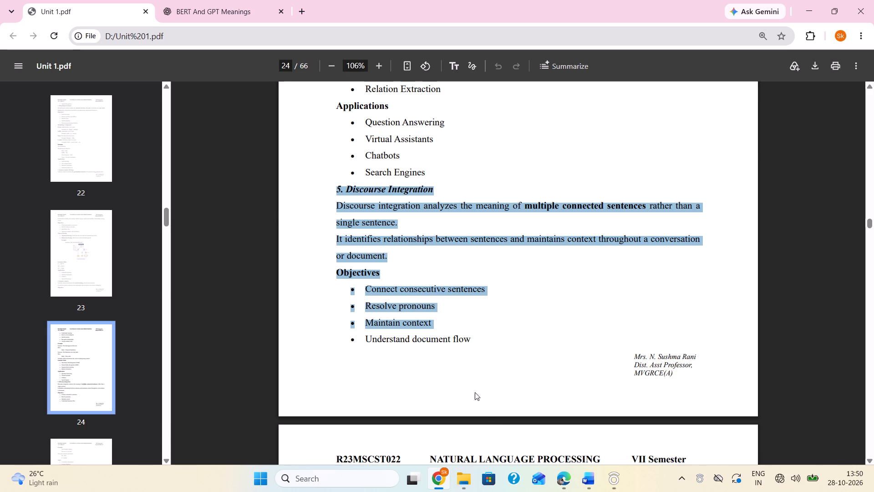
left_click(588, 475)
left_click(636, 425)
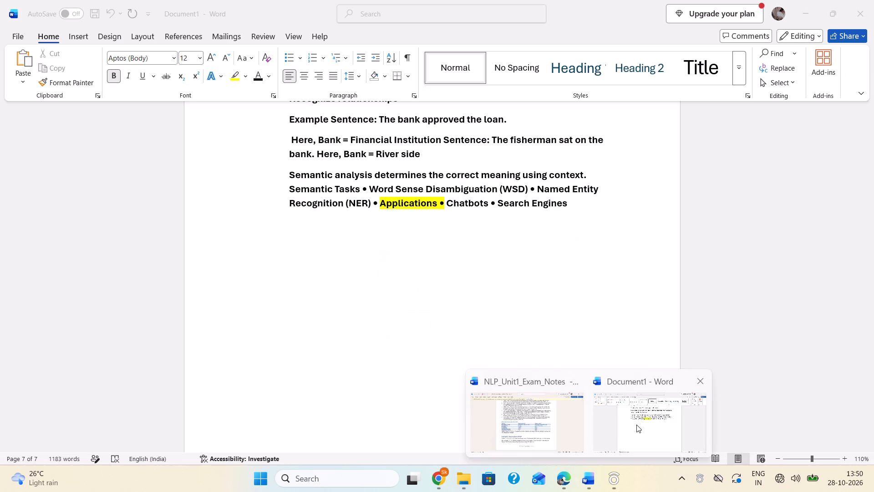
key("ctrl+v")
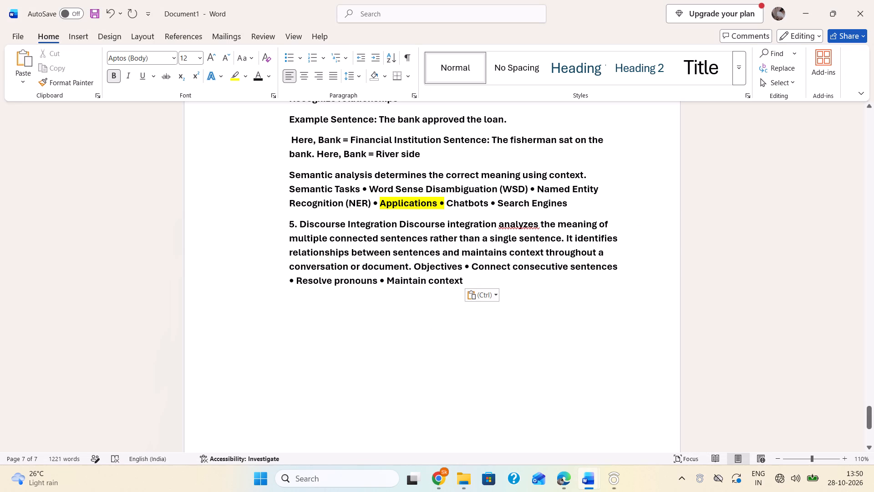
Start a new paragraph before "Objectives" in the pasted Discourse Integration text.
left_click(415, 266)
key("Return")
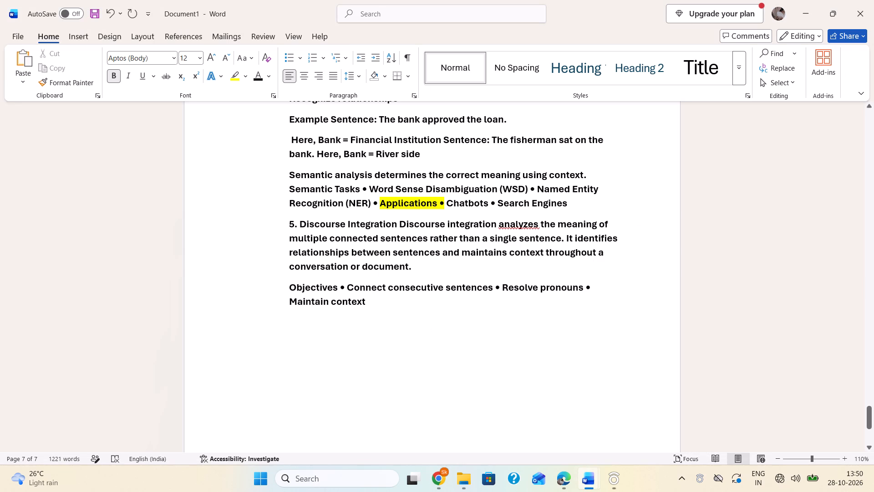
Break the paragraph before "analyzes" and highlight "Discourse Integration Discourse integration" in yellow.
left_click(496, 220)
key("Return")
left_click_drag(517, 227, 494, 226)
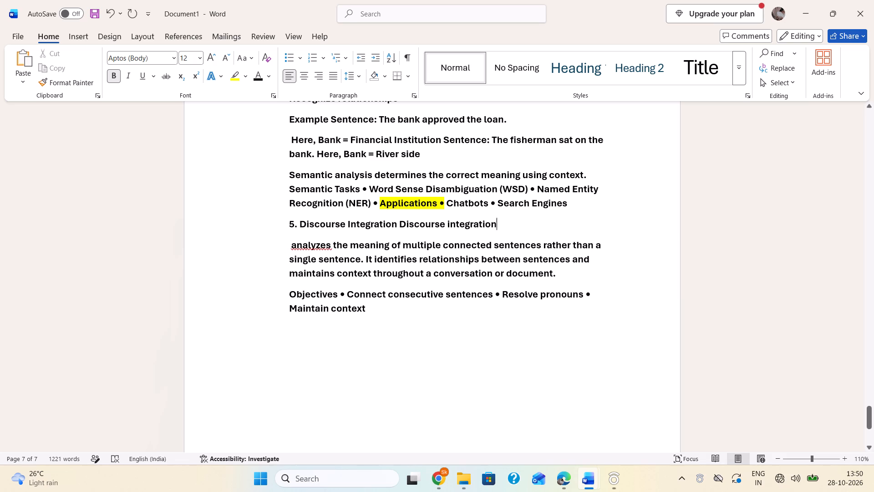
left_click_drag(494, 226, 319, 224)
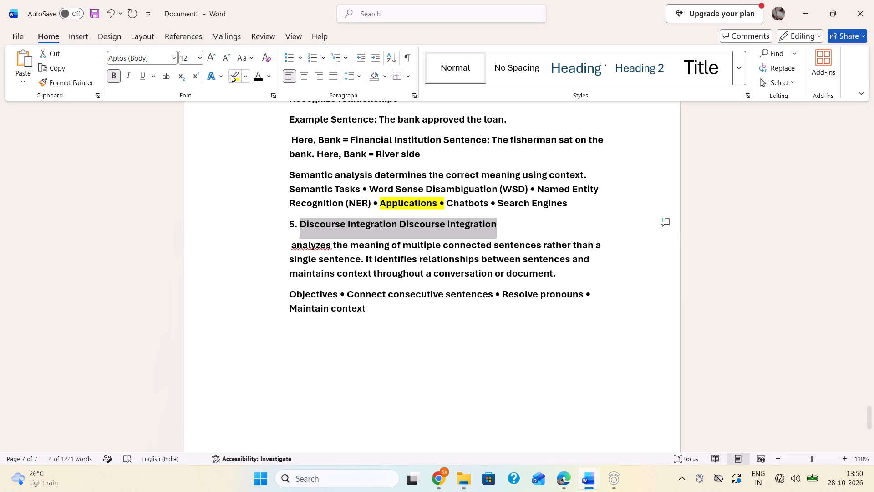
left_click(231, 74)
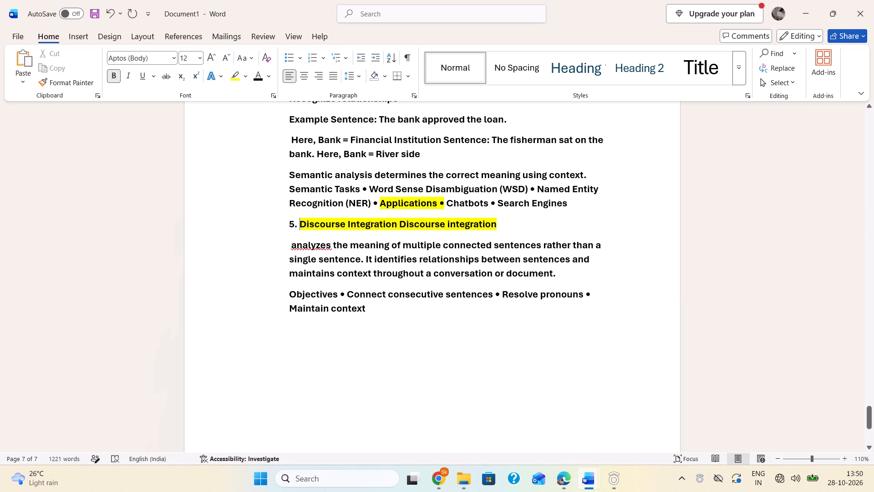
Start a new paragraph before the second "Discourse integration" so the numbered heading stands on its own line.
left_click(402, 225)
key("Return")
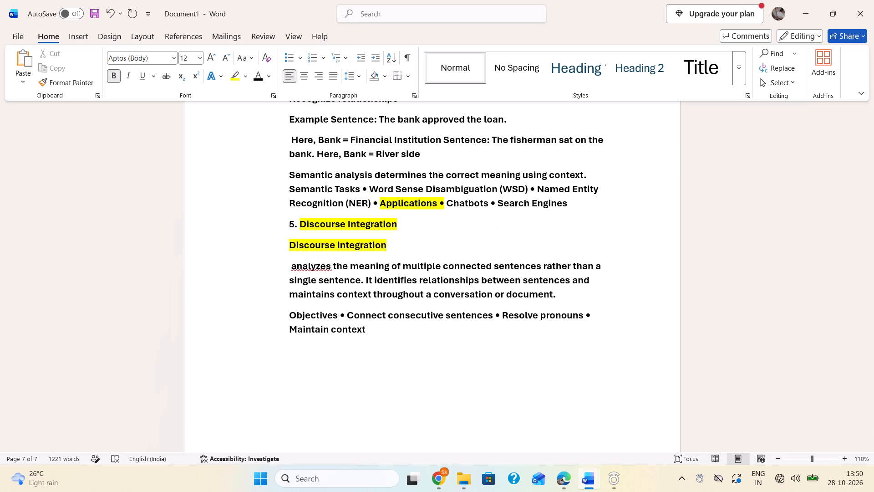
Join the paragraph starting with "analyzes" to the "Discourse integration" line above, separated by a single space.
left_click(297, 273)
key("Left")
key("BackSpace")
key("BackSpace")
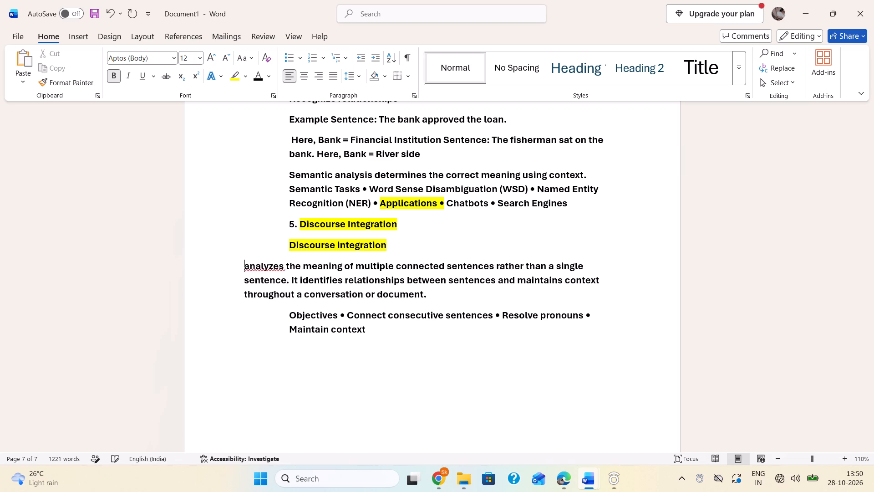
key("BackSpace")
key("space")
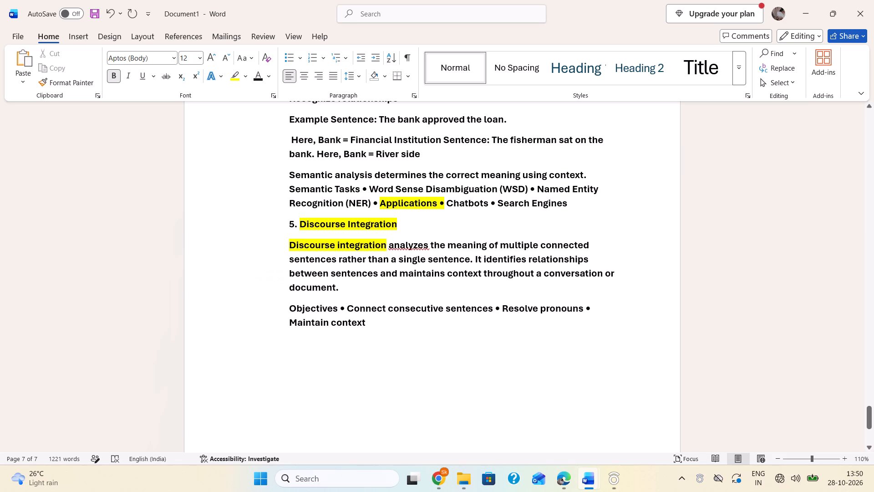
Remove the yellow highlight from "Discourse integration" at the start of the definition paragraph.
left_click_drag(386, 242, 285, 244)
left_click(237, 78)
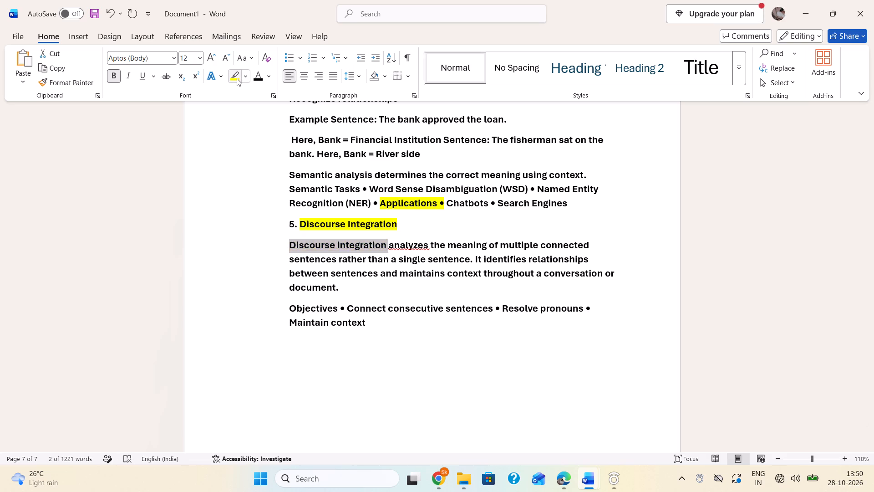
Copy the PDF text from "Example" through the "Chatbots" application in Chrome and paste it as a new paragraph below the objectives in Document1.
left_click(394, 319)
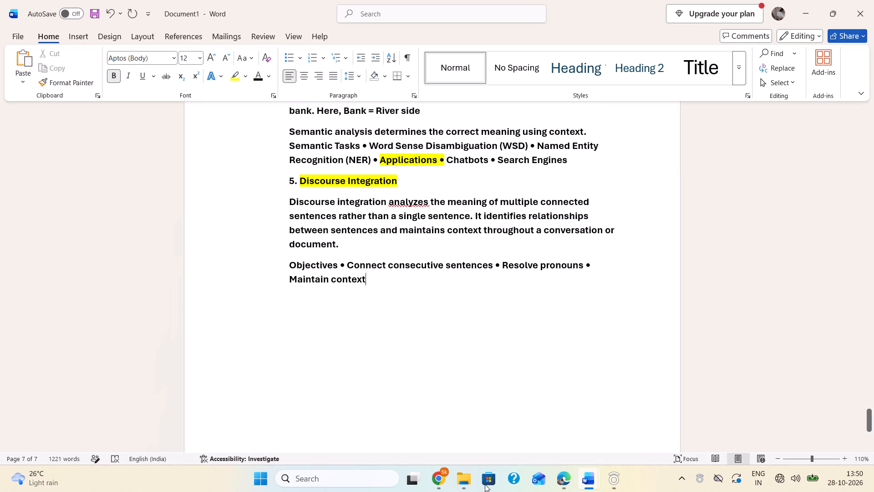
left_click(444, 482)
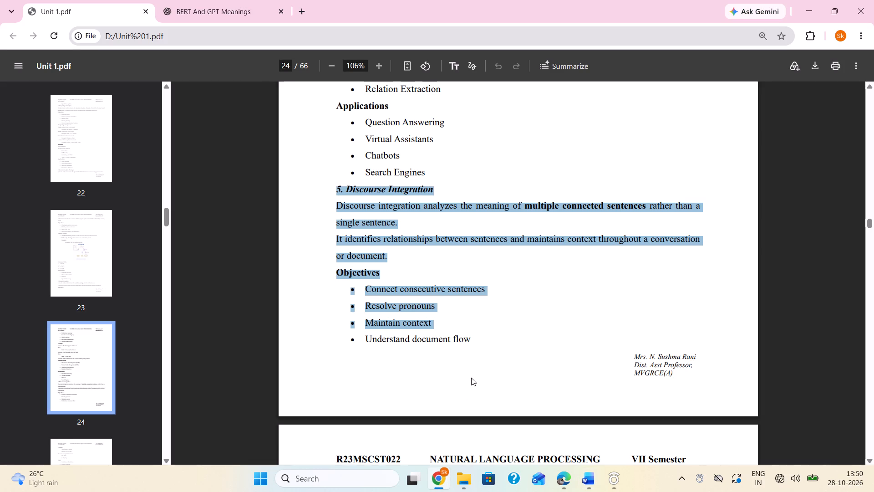
scroll(471, 378, "down", 5)
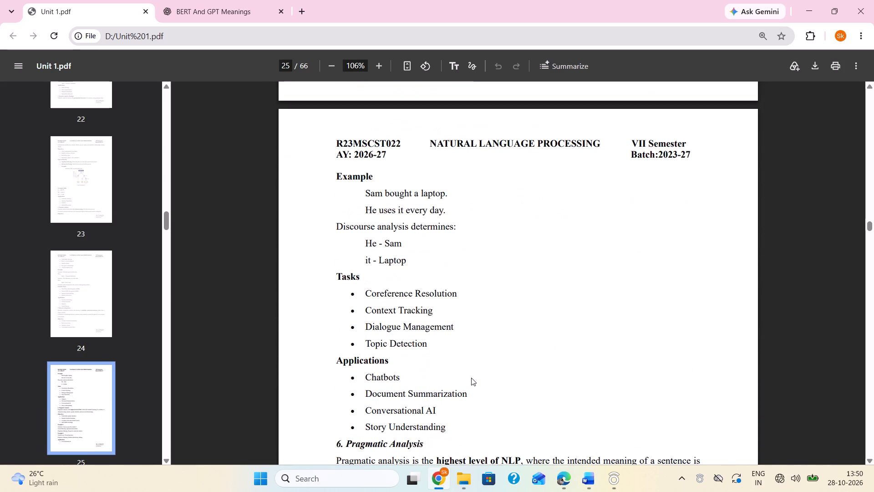
left_click_drag(334, 171, 361, 391)
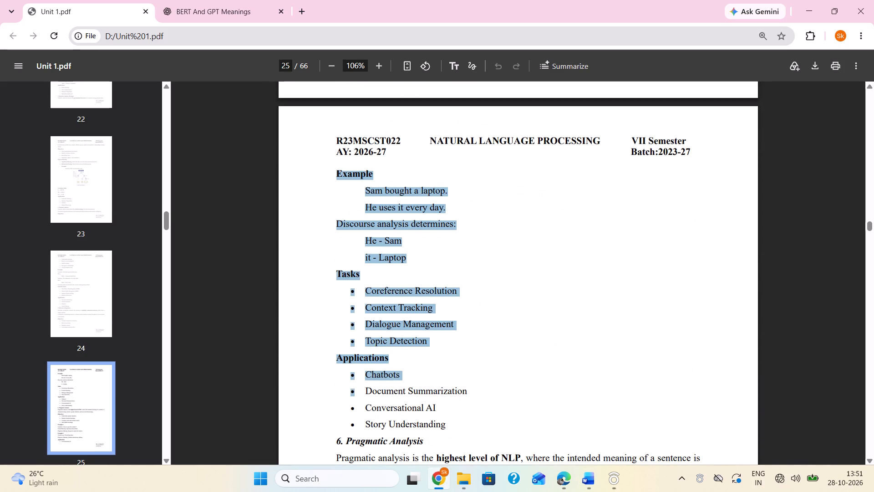
left_click_drag(361, 391, 414, 376)
key("ctrl+c")
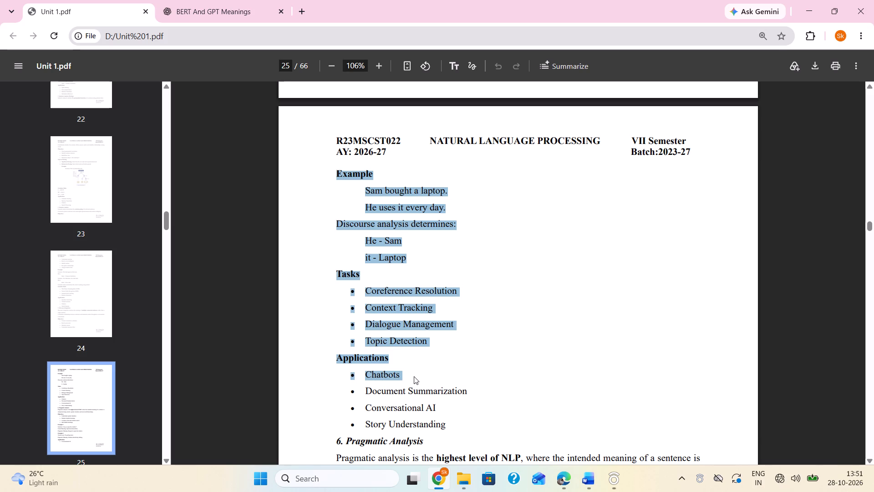
left_click(594, 471)
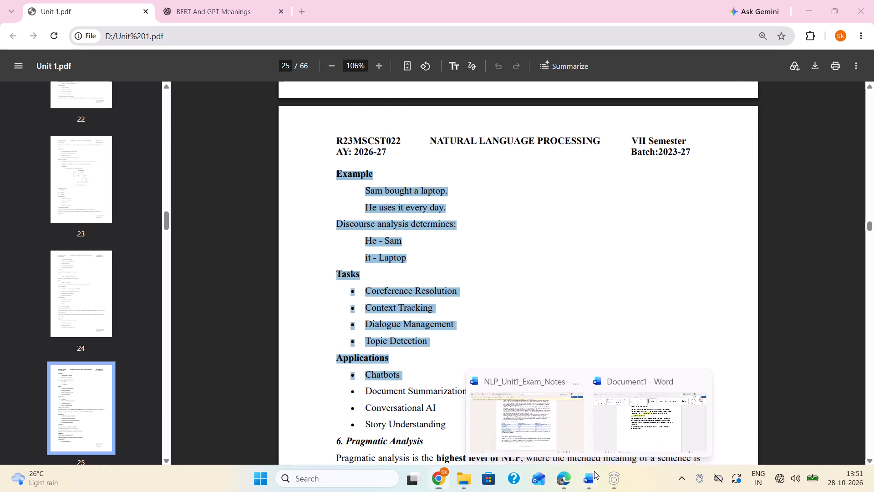
left_click(638, 421)
key("Return")
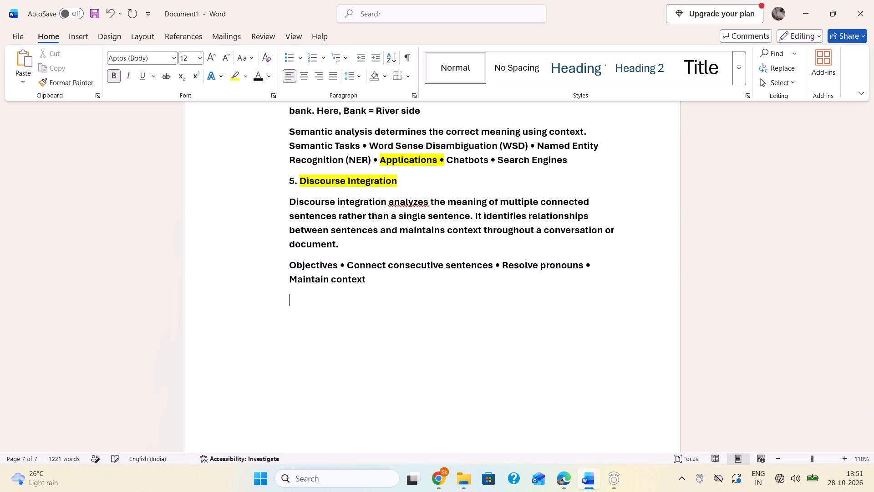
key("ctrl+v")
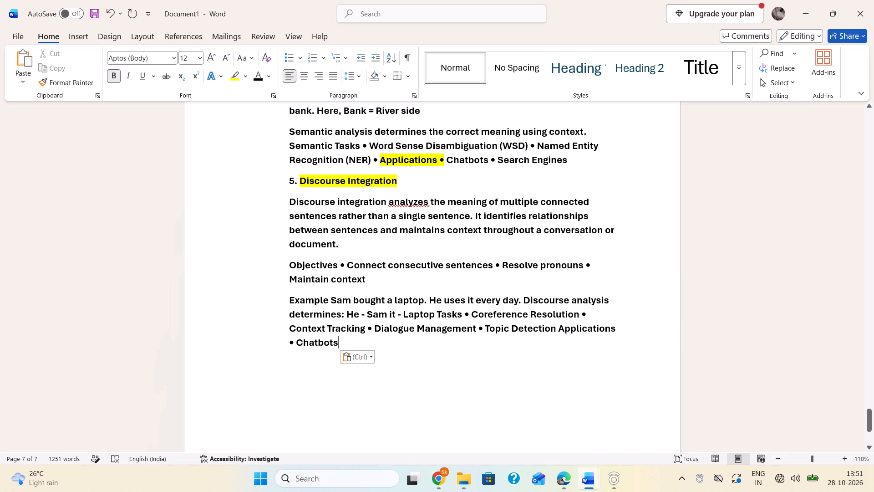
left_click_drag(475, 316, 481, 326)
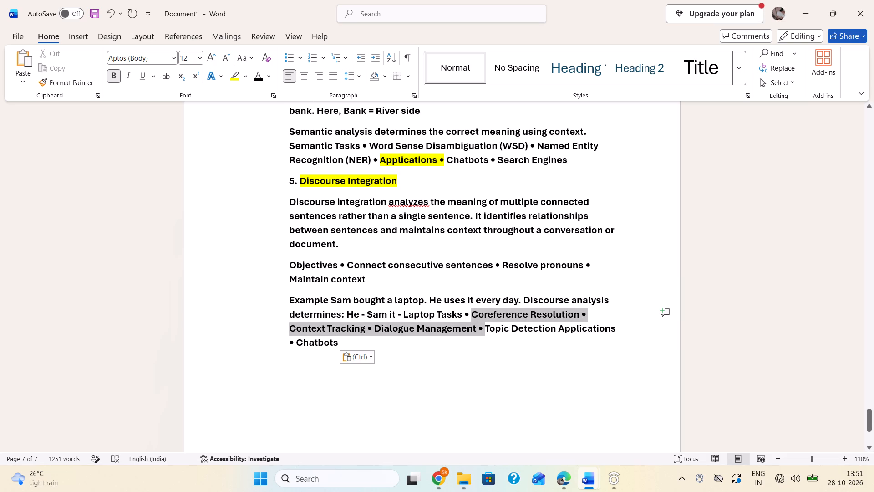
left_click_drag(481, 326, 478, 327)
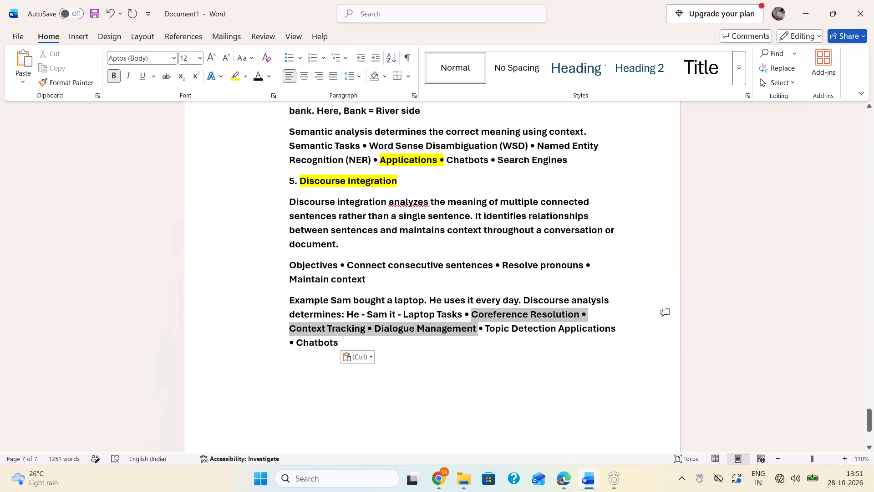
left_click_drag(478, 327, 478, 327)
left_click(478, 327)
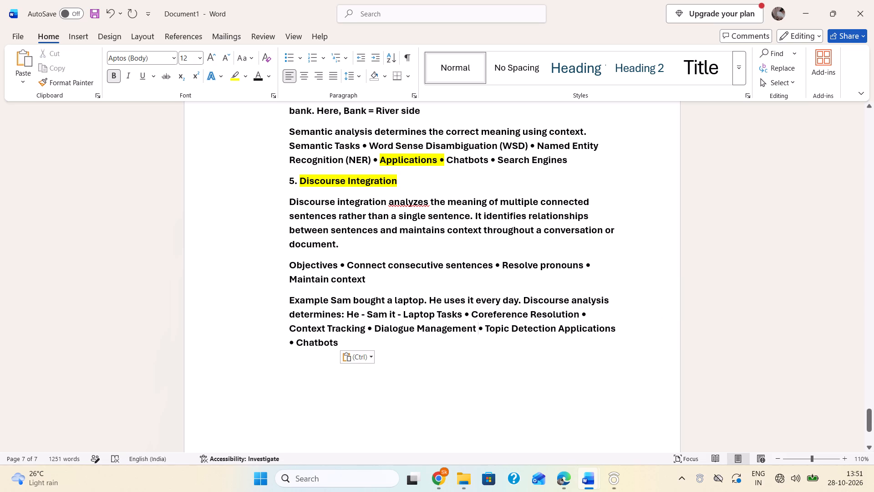
Start a new paragraph after "Tasks", before the "Coreference Resolution" bullet.
left_click(462, 313)
key("Return")
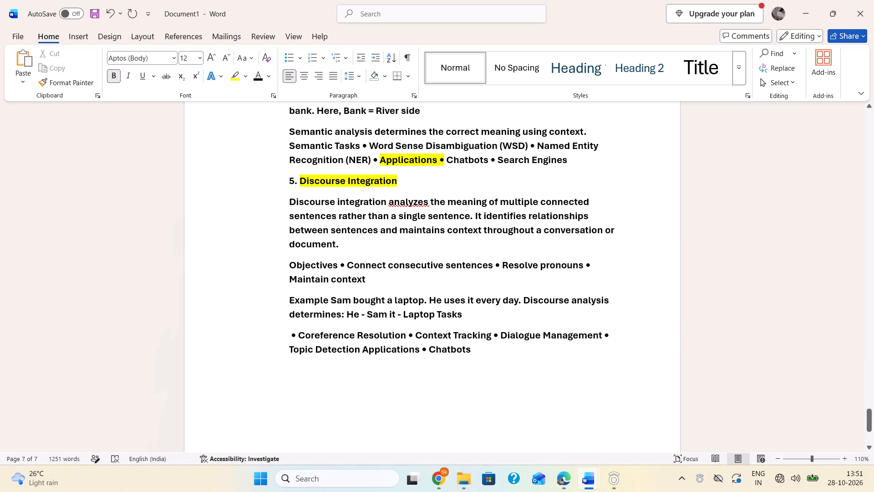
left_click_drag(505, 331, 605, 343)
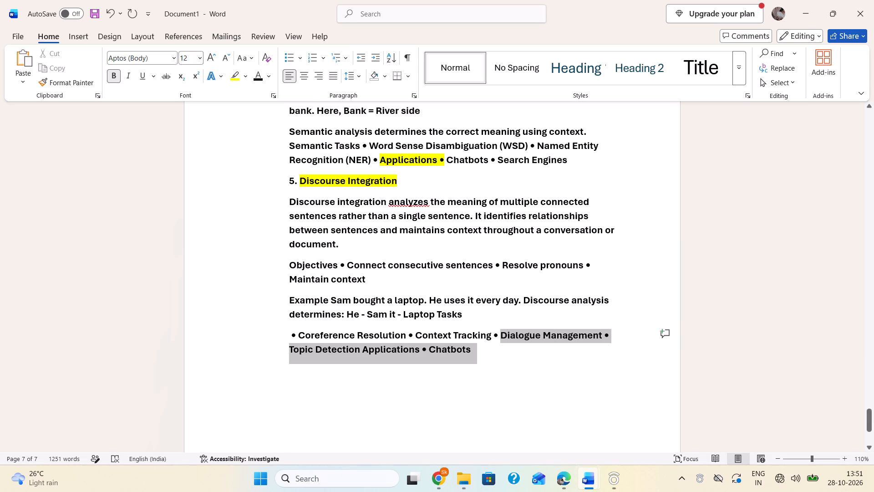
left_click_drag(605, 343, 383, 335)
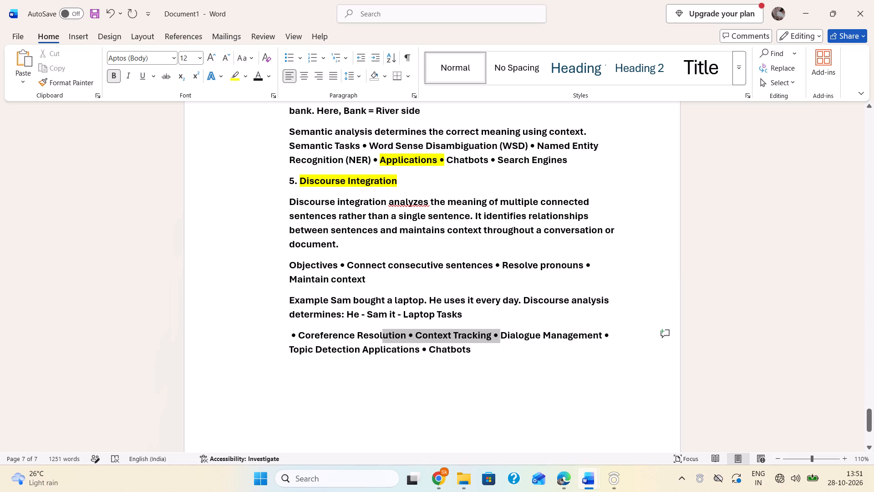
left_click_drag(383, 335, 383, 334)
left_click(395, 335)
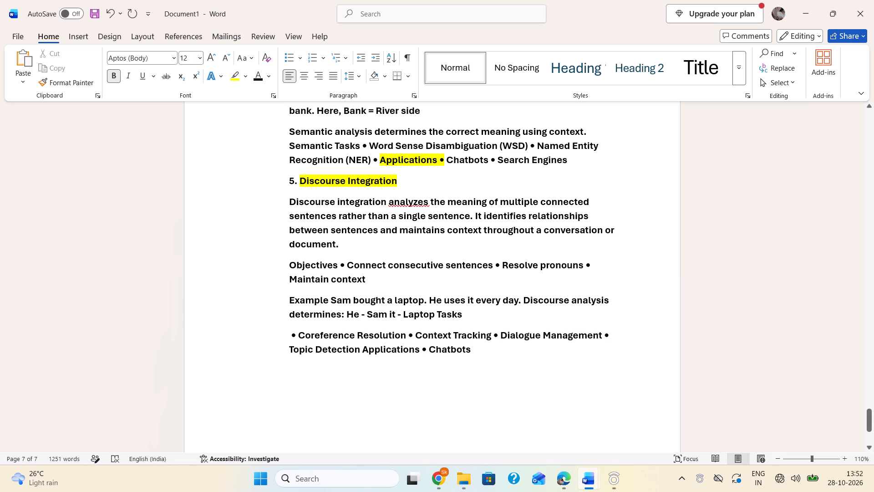
Delete "Coreference Resolution •" from the Discourse Integration task list.
left_click_drag(418, 336, 330, 338)
key("BackSpace")
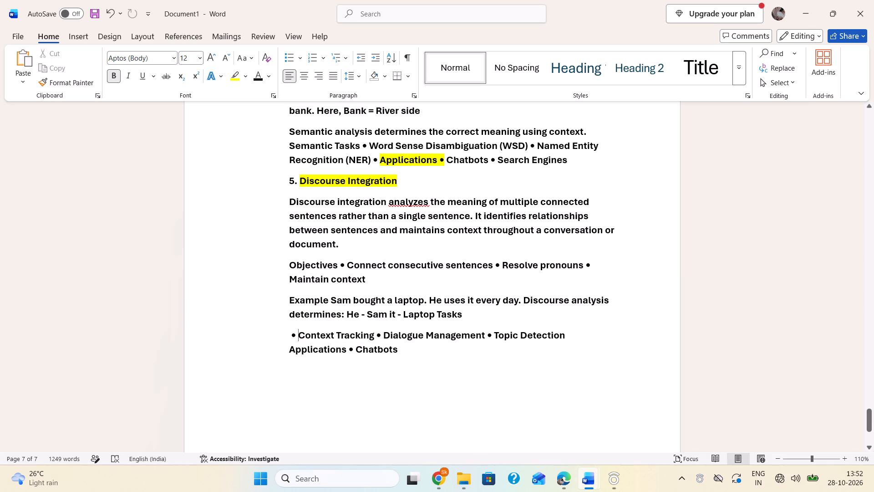
Copy "Conversational AI • Story Understanding" from the PDF in Chrome and paste it after "Chatbots" in Document1's Discourse Integration section.
left_click(405, 350)
key("space")
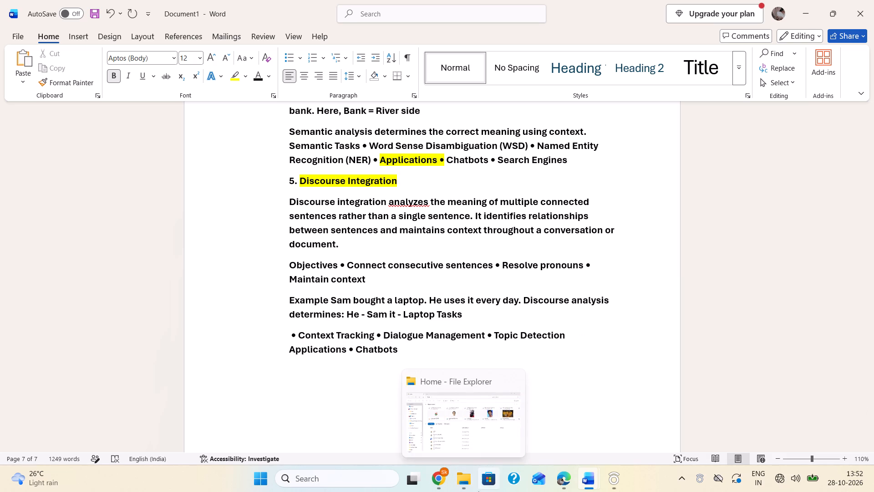
left_click(433, 481)
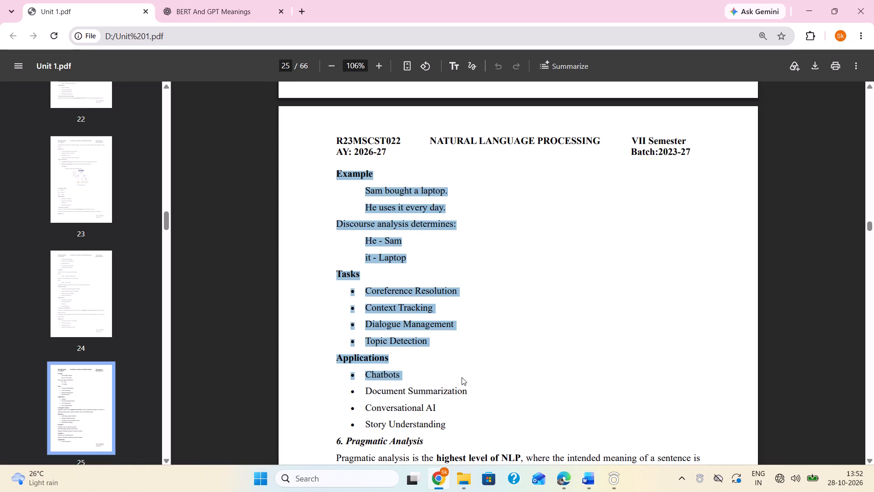
left_click_drag(367, 407, 460, 412)
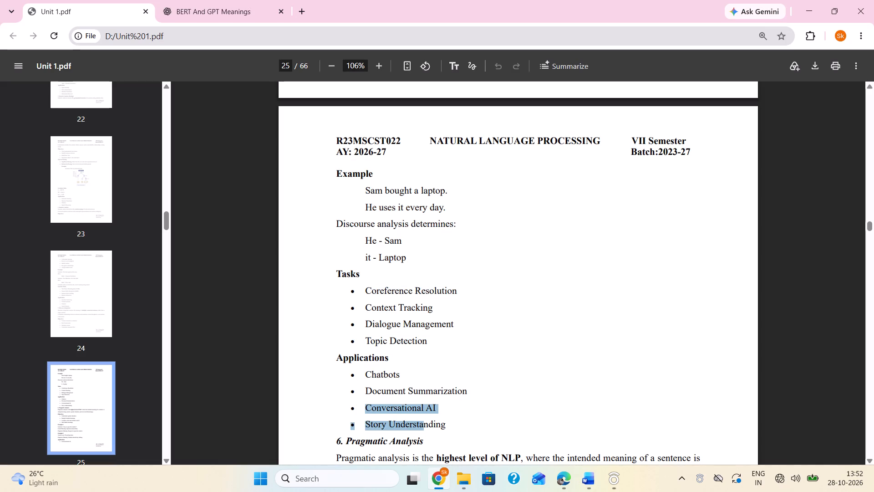
left_click_drag(460, 412, 445, 433)
left_click_drag(445, 433, 447, 433)
key("ctrl+c")
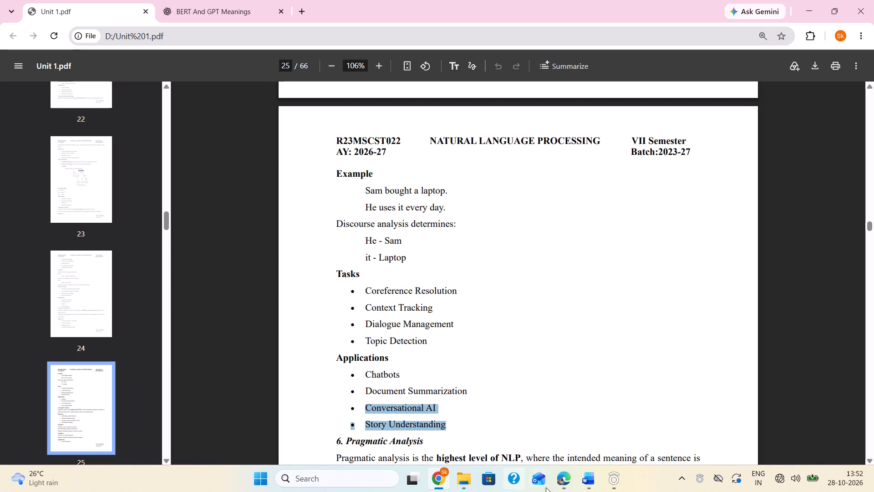
left_click(589, 476)
left_click(655, 425)
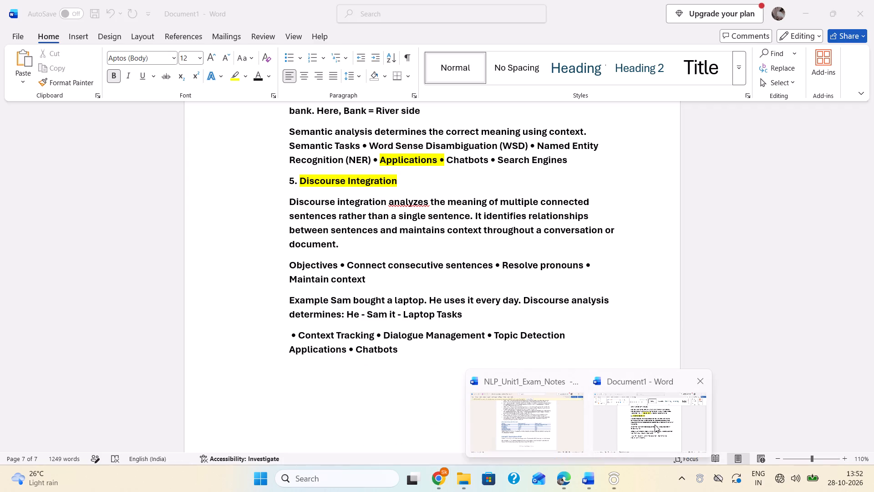
key("ctrl+v")
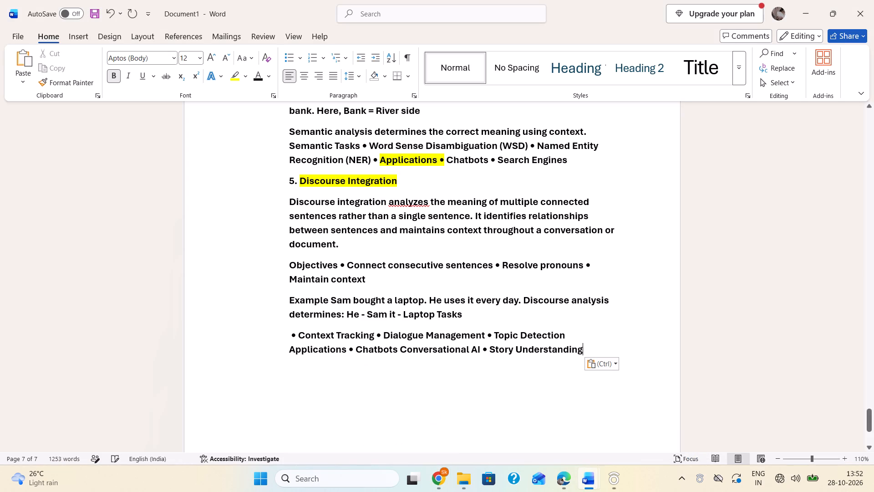
Highlight "Applications •" in yellow in the last paragraph of the Discourse Integration section.
scroll(390, 353, "up", 1)
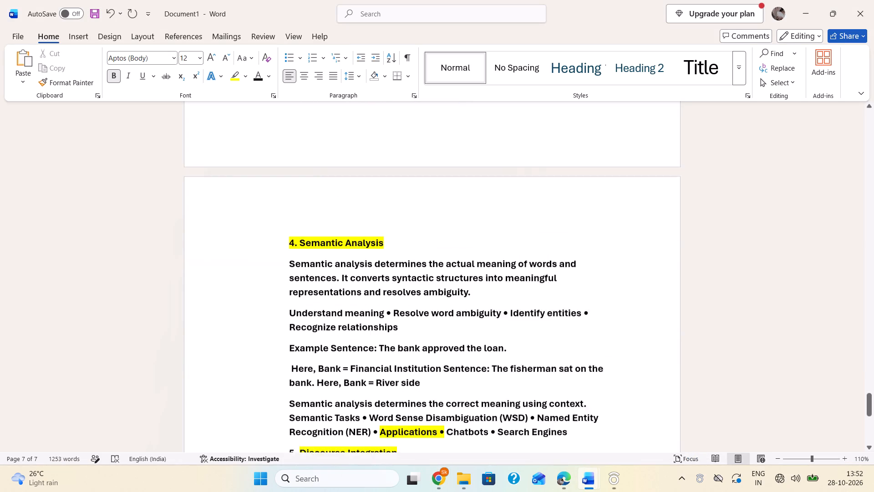
scroll(390, 353, "up", 1)
scroll(390, 353, "down", 1)
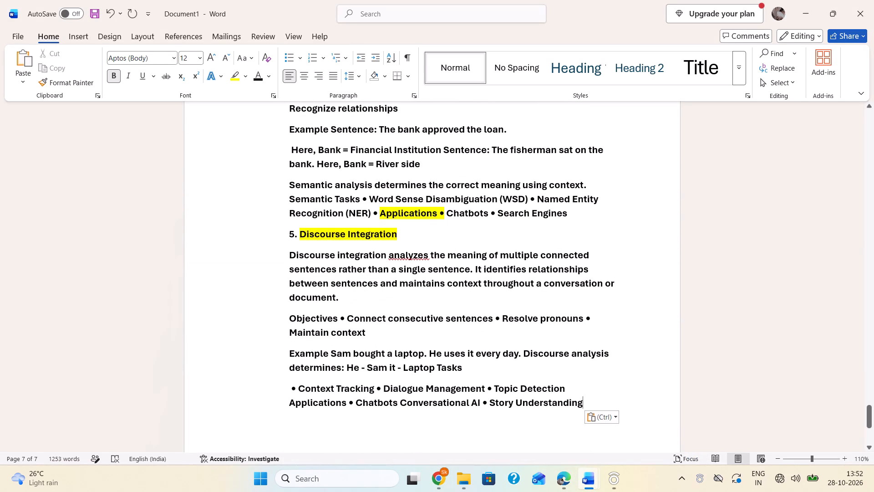
left_click_drag(285, 398, 350, 403)
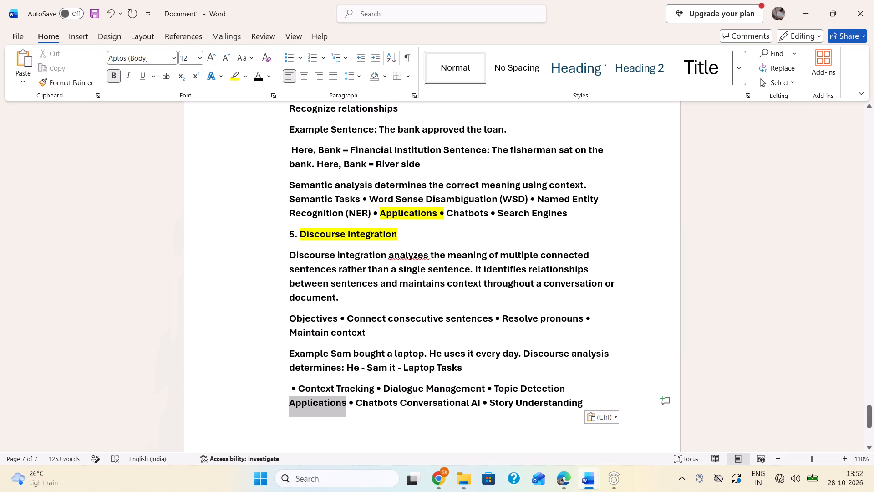
left_click_drag(350, 403, 355, 403)
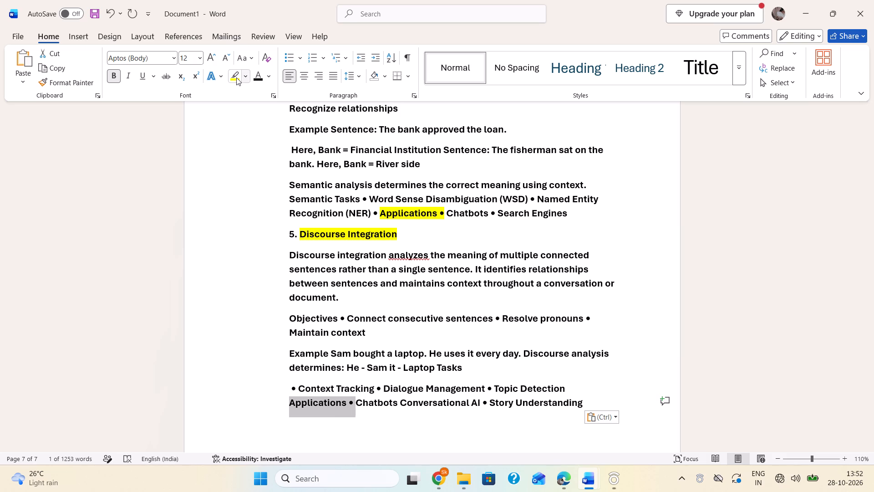
left_click(236, 77)
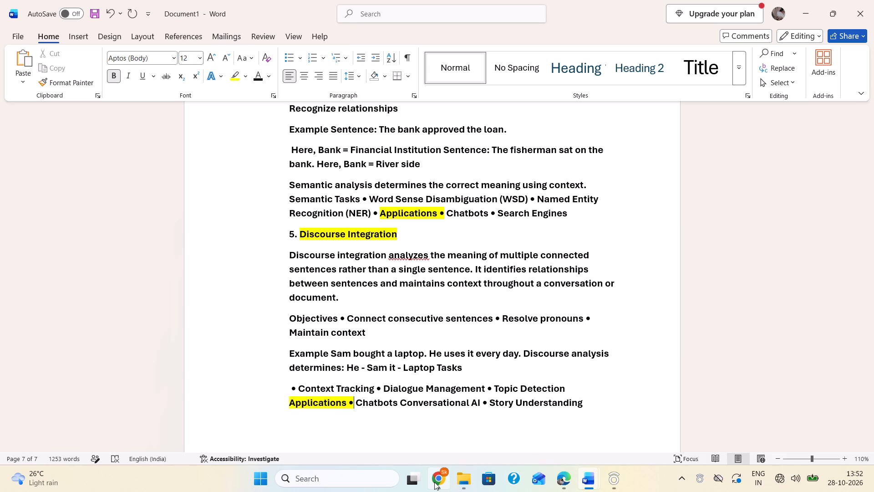
Switch to the PDF in Chrome and copy the "6. Pragmatic Analysis" section from its heading through the "Conversational AI" application.
left_click(434, 482)
scroll(465, 381, "down", 3)
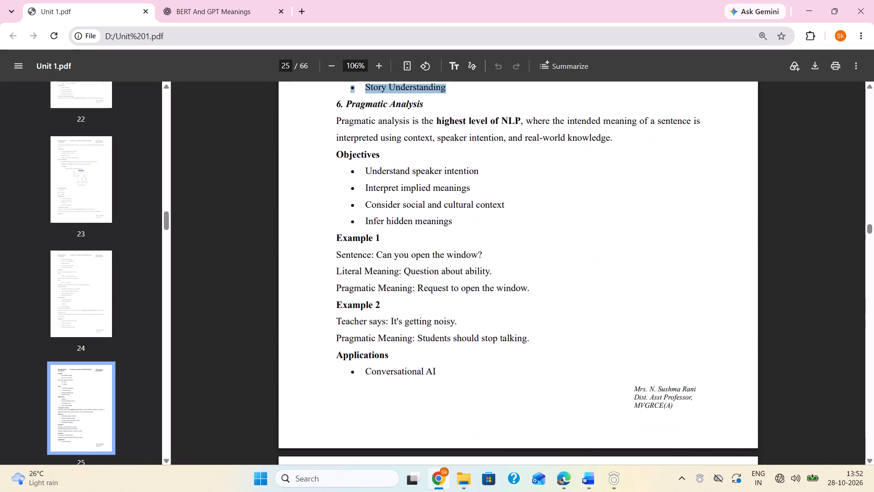
scroll(465, 381, "down", 4)
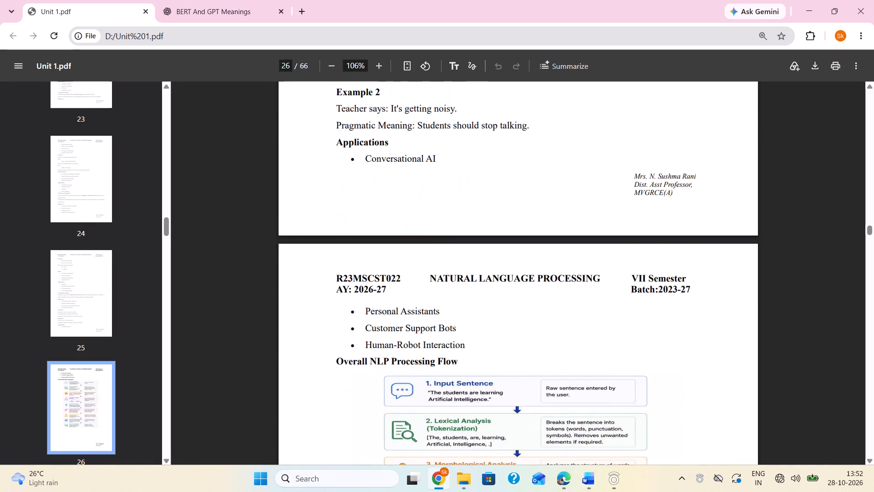
scroll(465, 381, "up", 2)
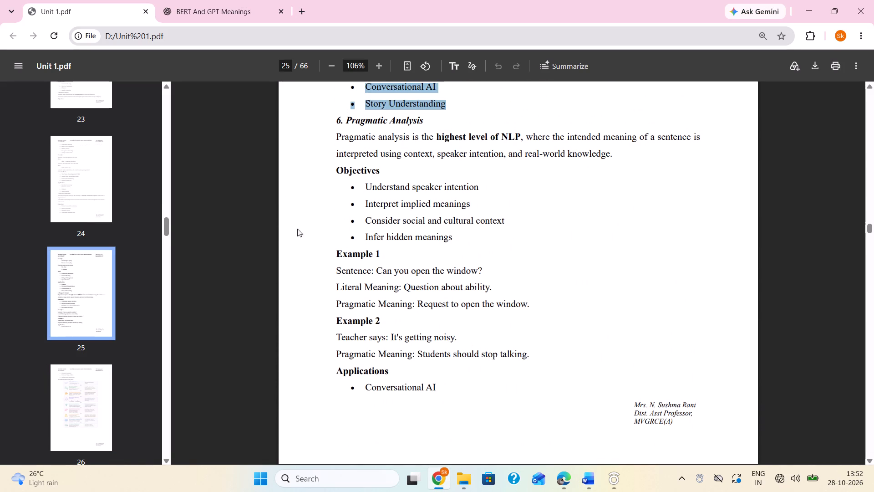
left_click_drag(338, 123, 482, 382)
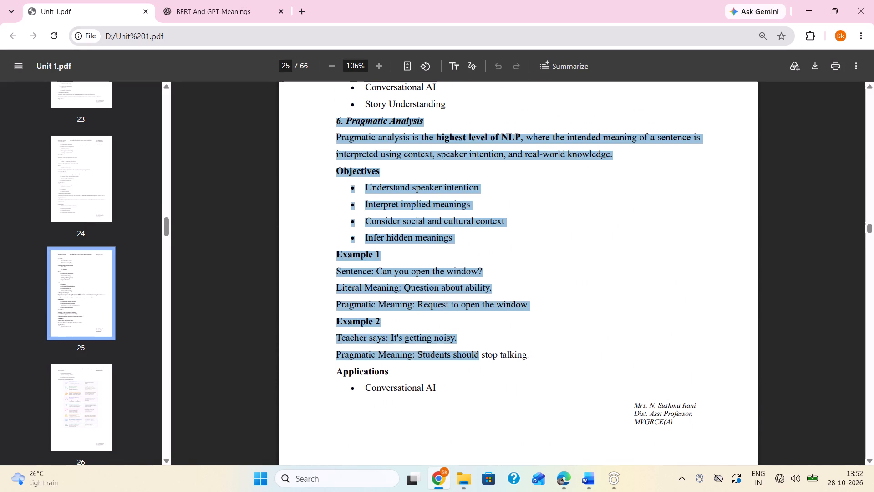
left_click_drag(482, 382, 529, 376)
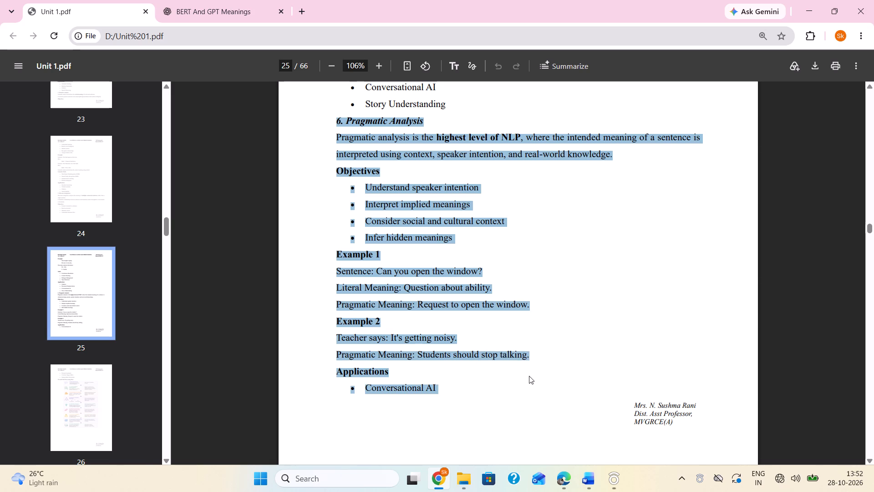
key("ctrl+c")
Paste the copied Pragmatic Analysis text into Document1 as a new paragraph directly below the Discourse Integration applications.
left_click(584, 470)
left_click(693, 412)
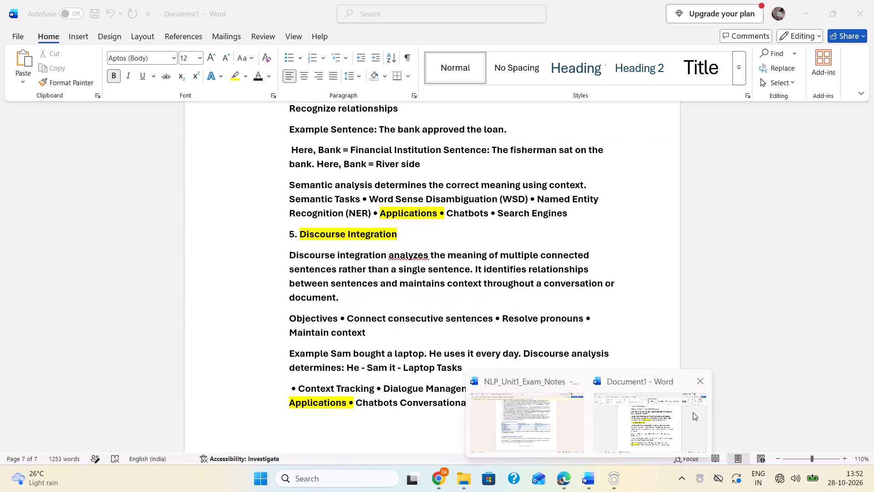
left_click(604, 403)
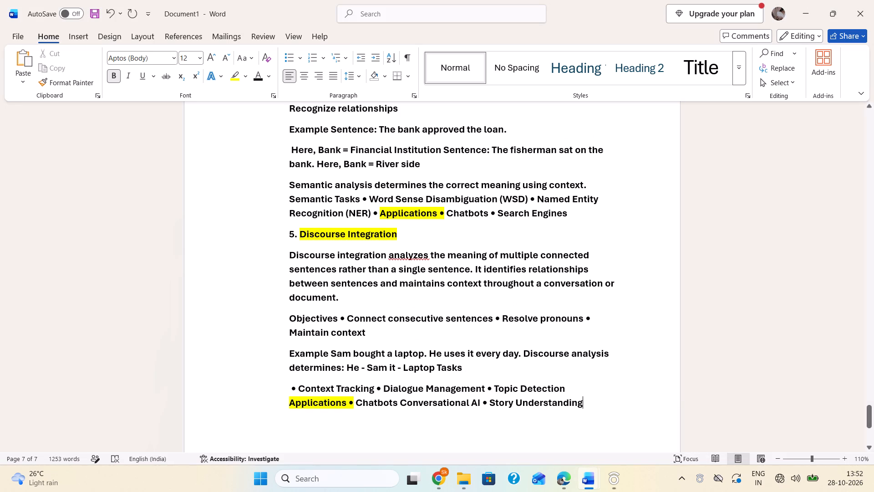
key("Return")
key("Return")
key("Return")
scroll(604, 403, "down", 3)
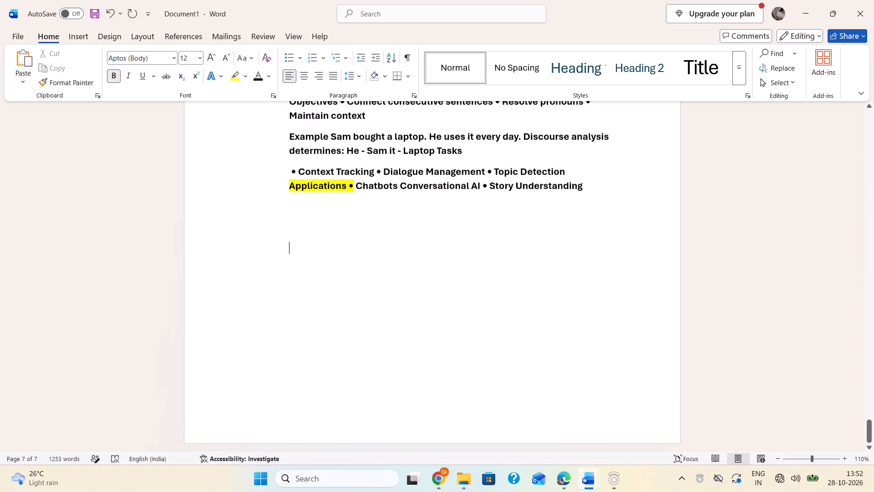
scroll(604, 403, "down", 1)
key("BackSpace")
key("BackSpace")
key("ctrl+v")
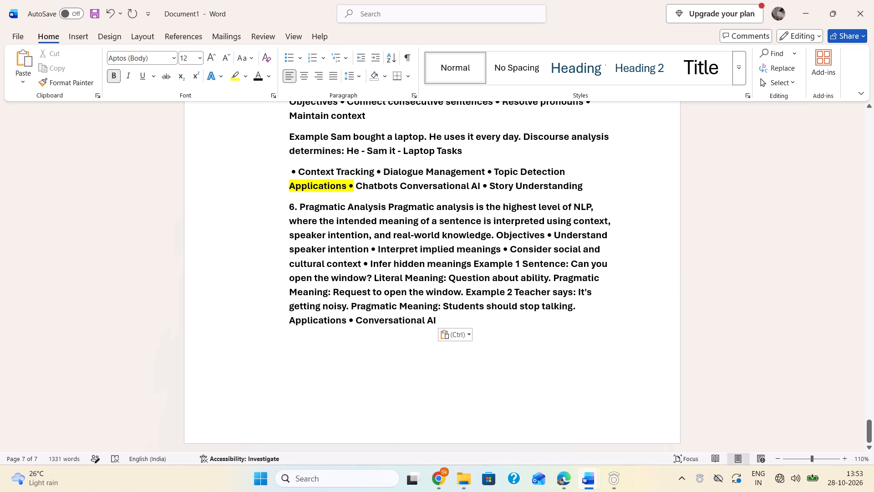
Break the Pragmatic Analysis text into separate lines at "Objectives", "Example 1", "Example 2" and "Applications", without a list number on "Objectives".
left_click(498, 234)
key("Return")
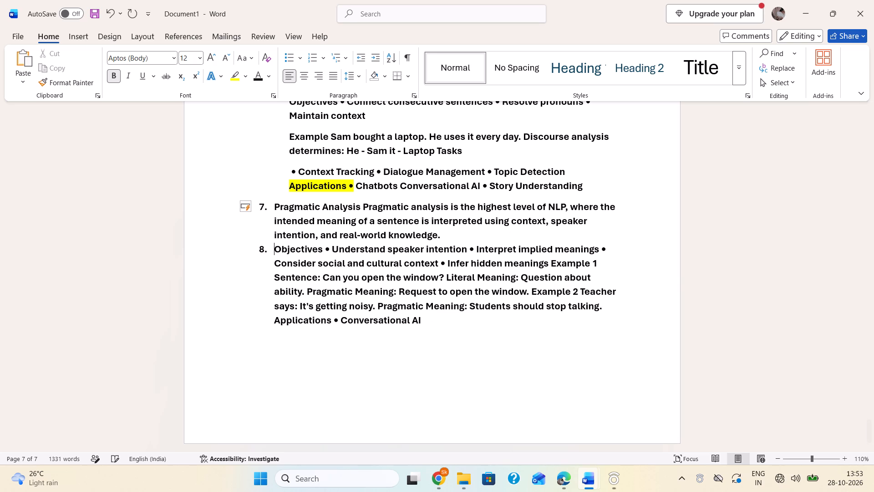
key("BackSpace")
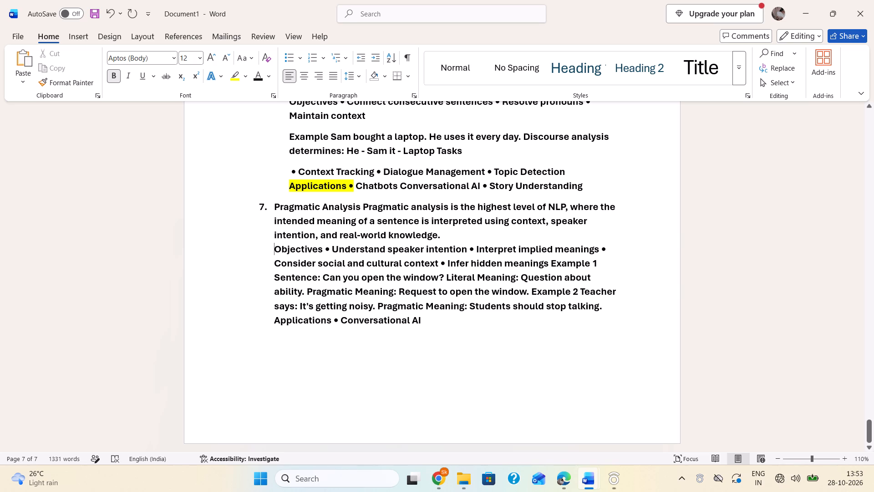
left_click_drag(487, 247, 599, 253)
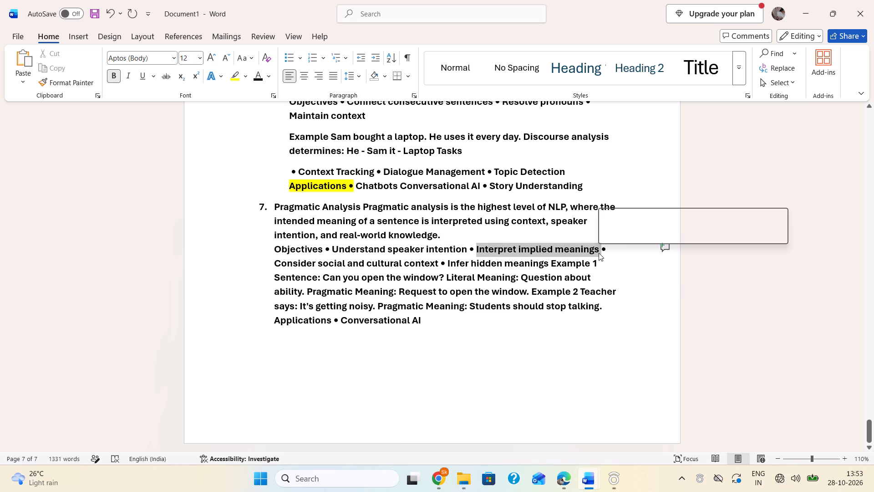
left_click(552, 270)
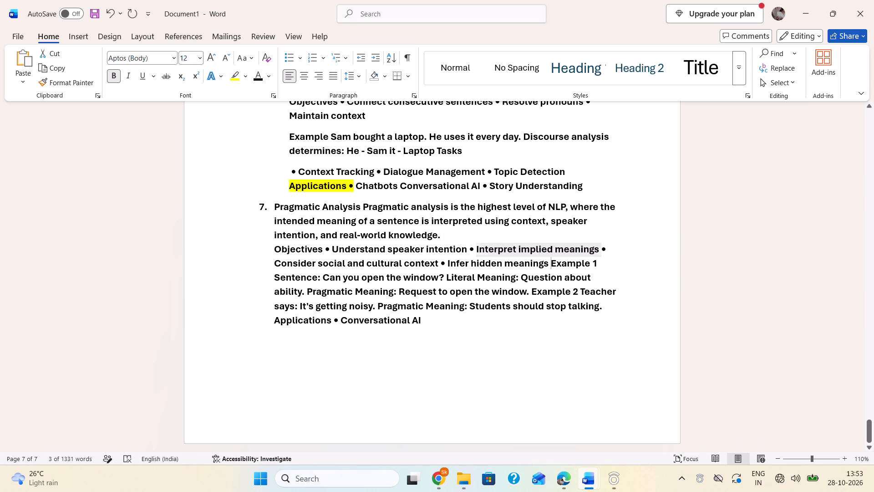
key("Return")
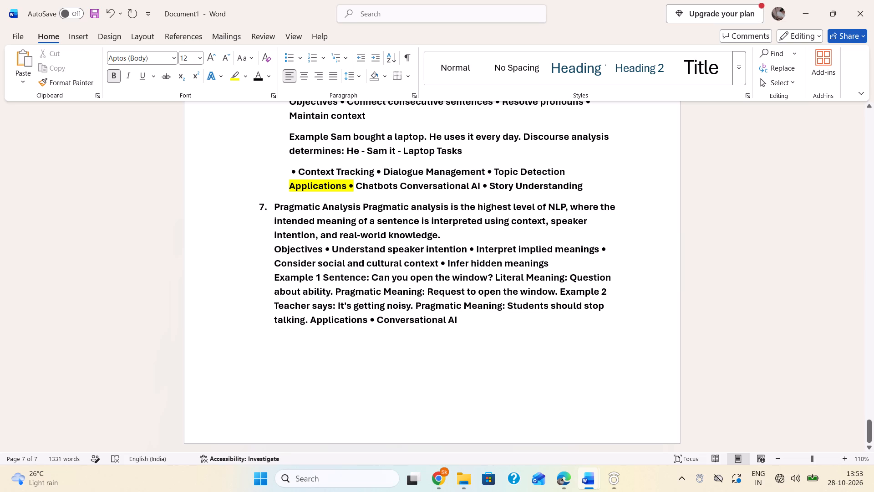
left_click(561, 291)
key("Return")
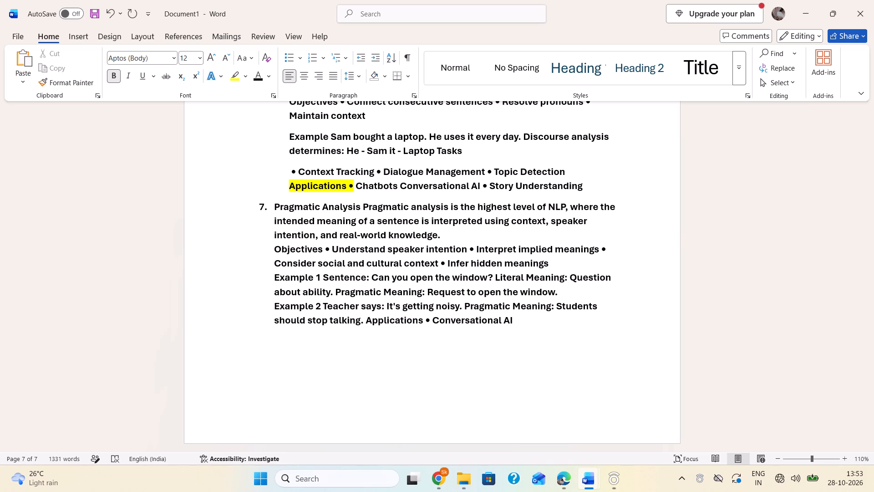
left_click(366, 318)
key("Return")
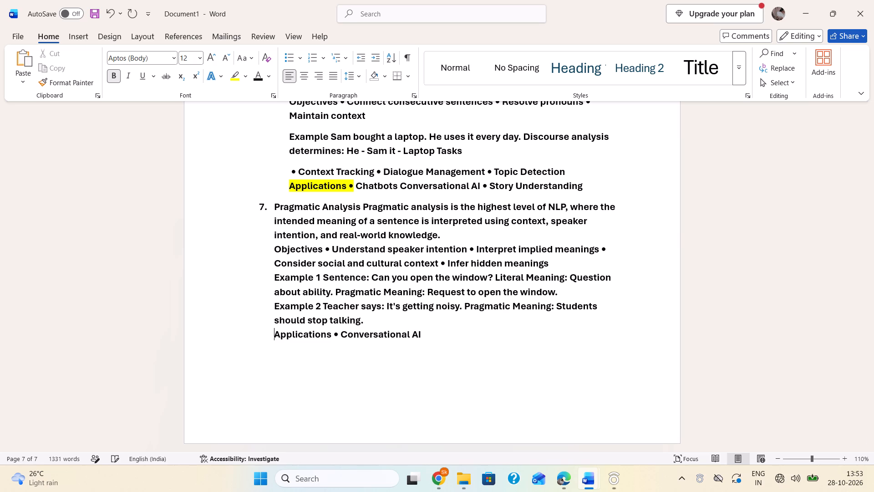
Highlight the "Applications • Conversational AI" line in yellow in the Pragmatic Analysis section.
left_click_drag(431, 336, 250, 351)
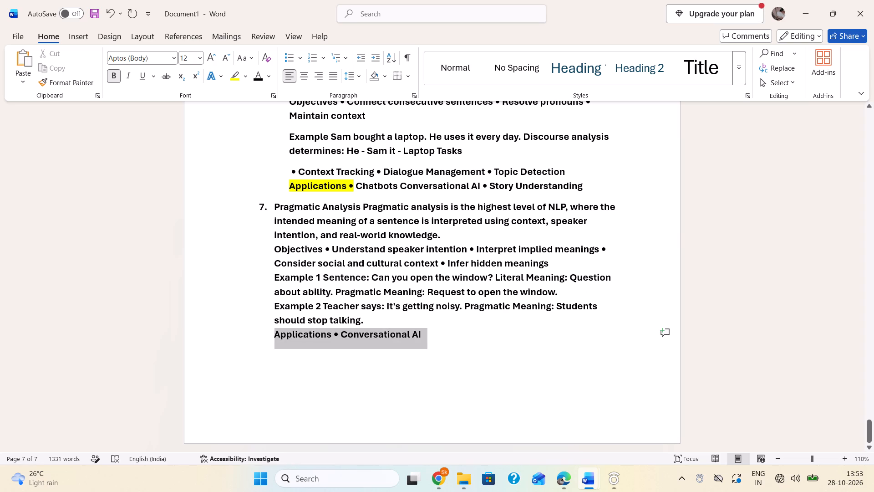
left_click_drag(250, 351, 250, 350)
left_click(234, 78)
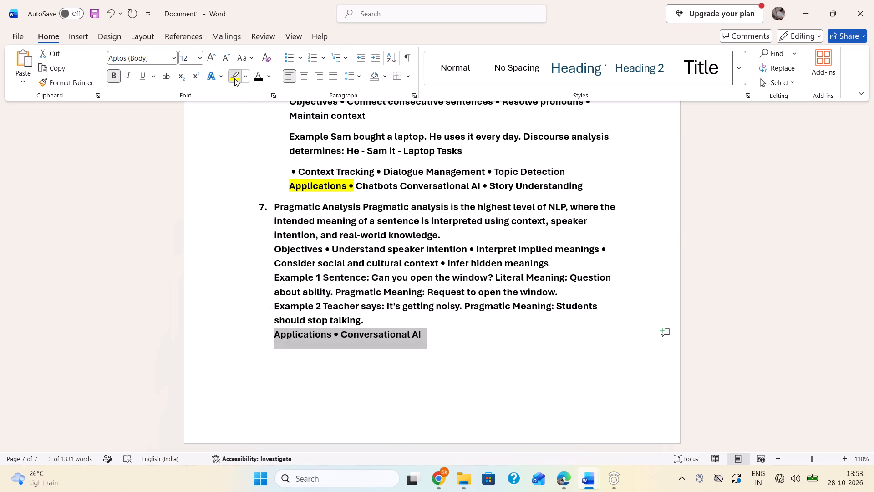
Copy "Customer Support Bots" from the PDF in Chrome and paste it into Document1 on a new line below the Pragmatic Analysis applications line.
left_click(444, 478)
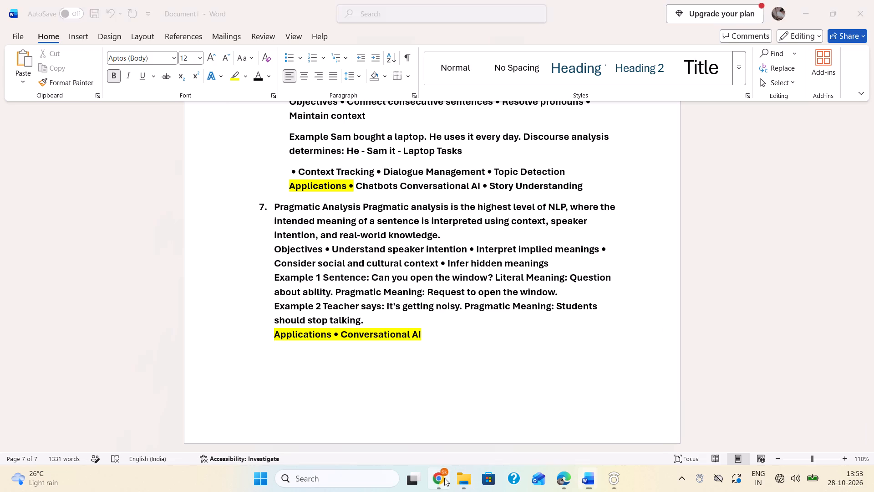
scroll(492, 383, "down", 3)
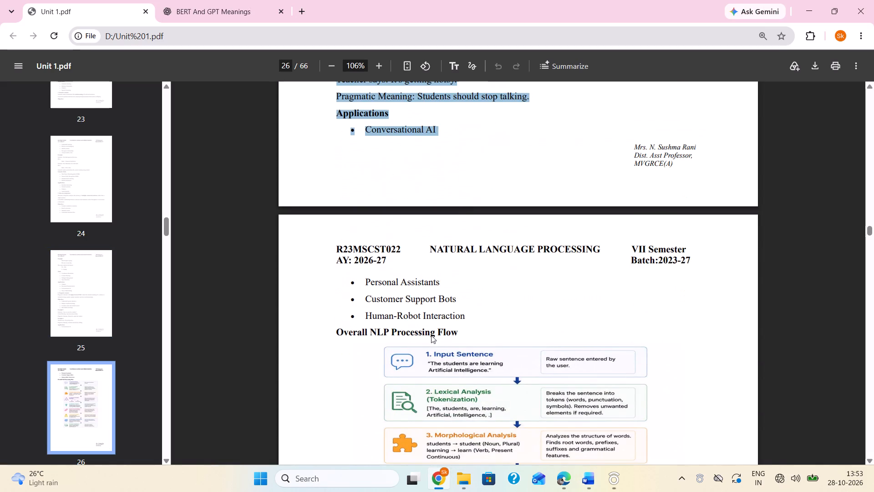
left_click_drag(367, 301, 500, 295)
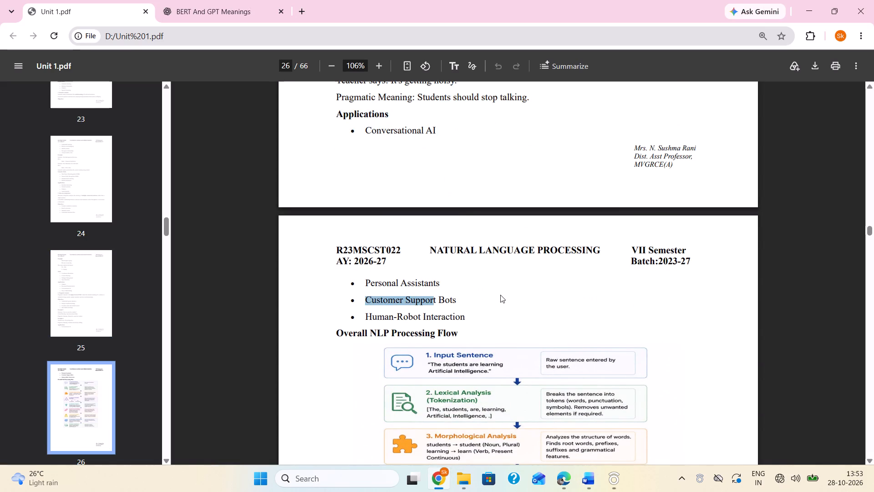
key("ctrl+c")
left_click(580, 475)
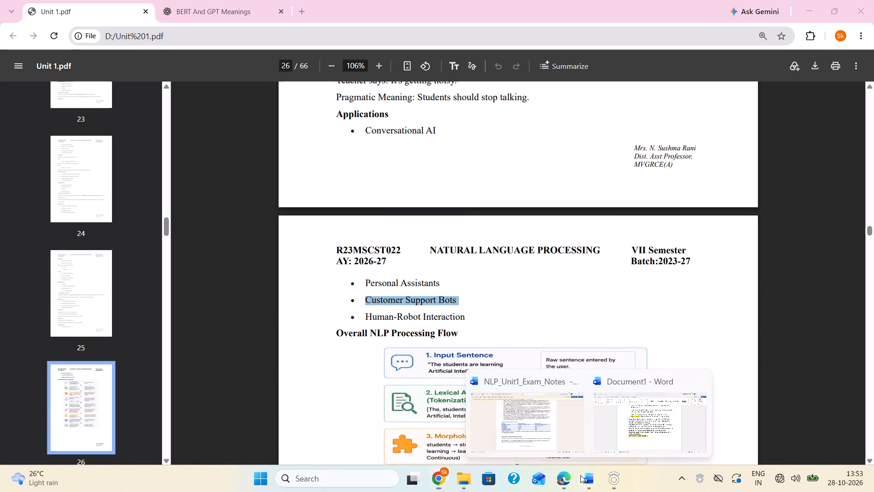
left_click(620, 422)
left_click(433, 347)
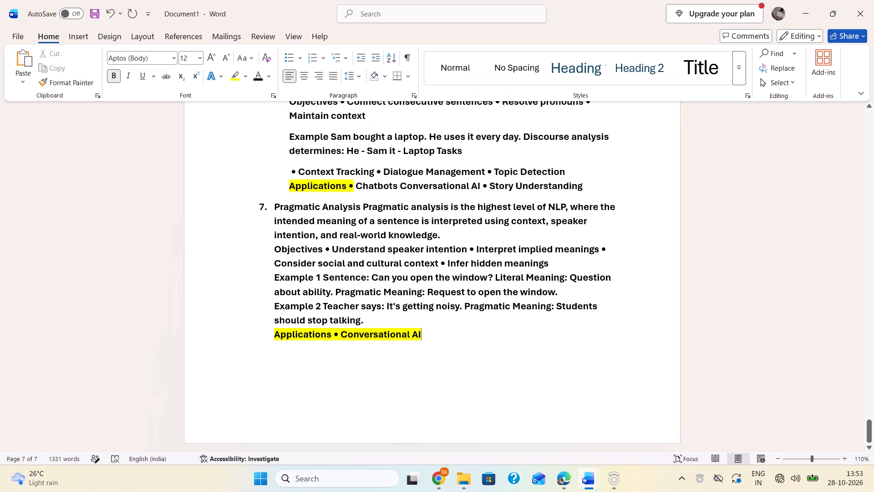
key("Return")
key("ctrl+v")
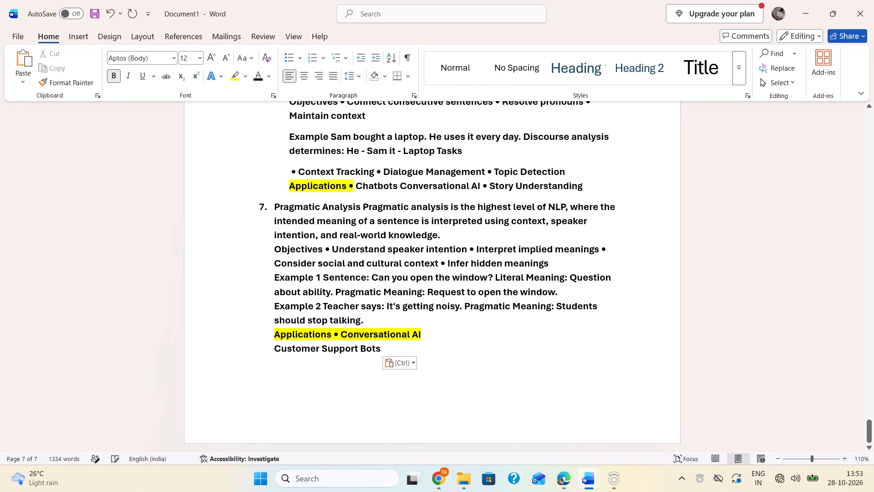
Remove the highlight from "Conversational AI", delete the bullet before it, and put it on its own line under "Applications".
left_click_drag(441, 338, 359, 336)
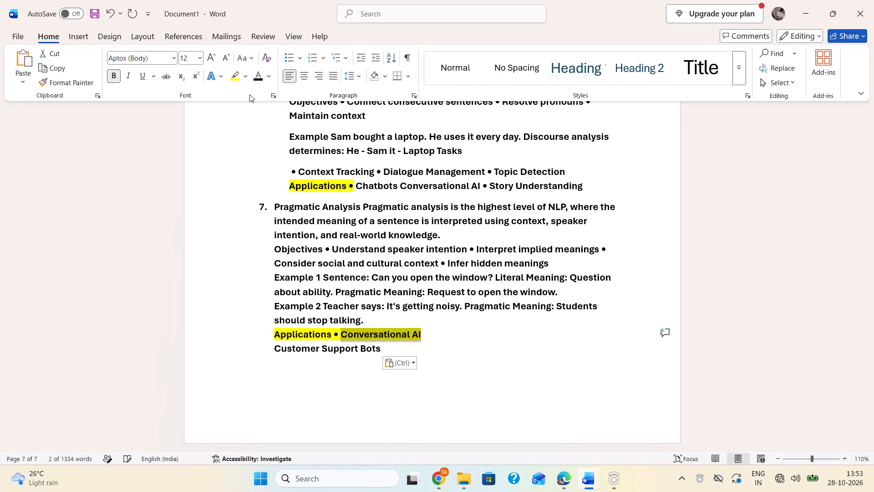
left_click(236, 79)
key("Return")
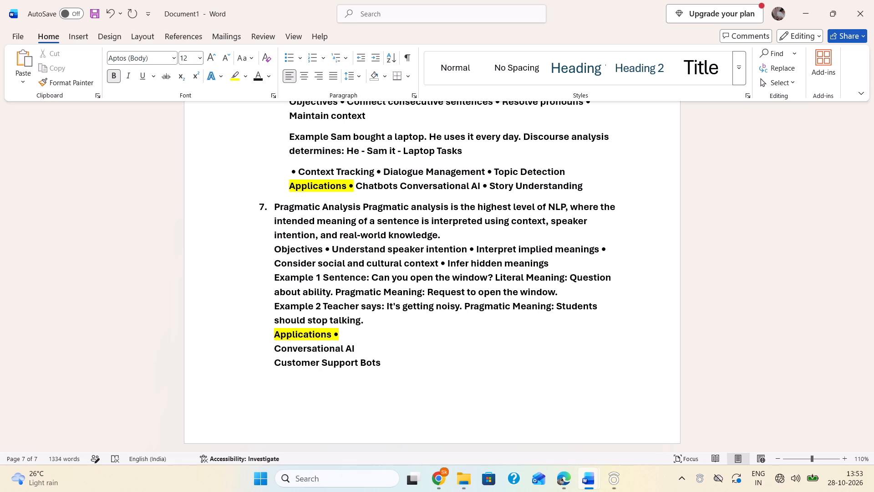
key("BackSpace")
key("BackSpace")
key("BackSpace")
key("BackSpace")
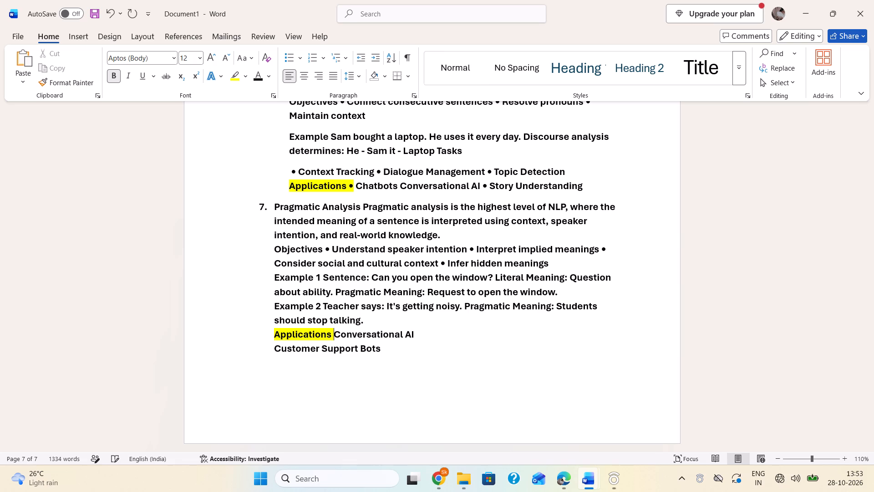
key("Return")
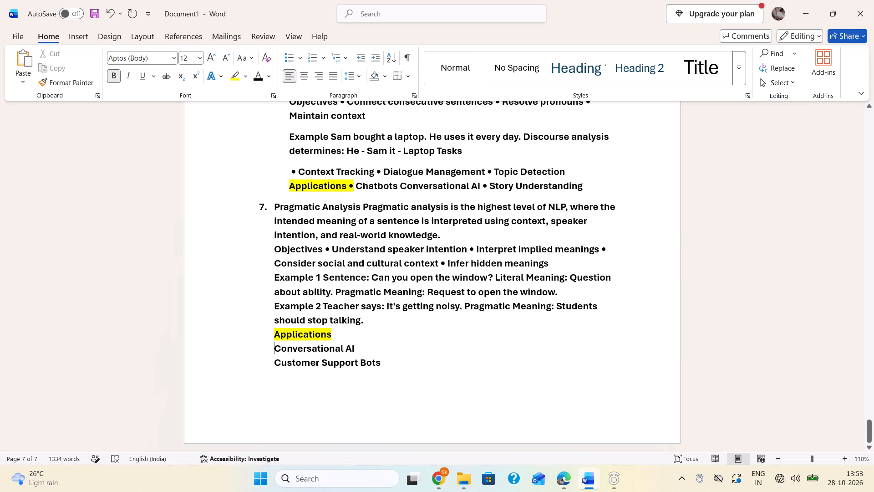
Renumber the Pragmatic Analysis paragraph as list item 6, below the Discourse Integration applications.
scroll(457, 327, "up", 1)
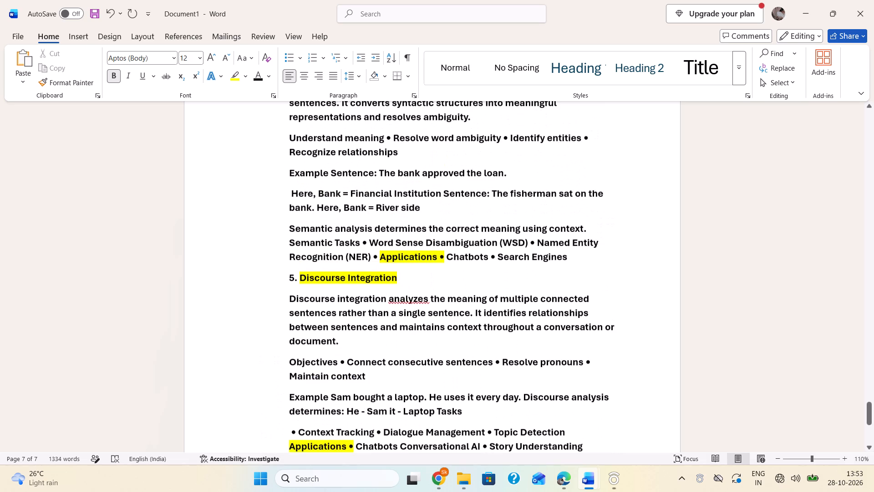
scroll(457, 327, "down", 1)
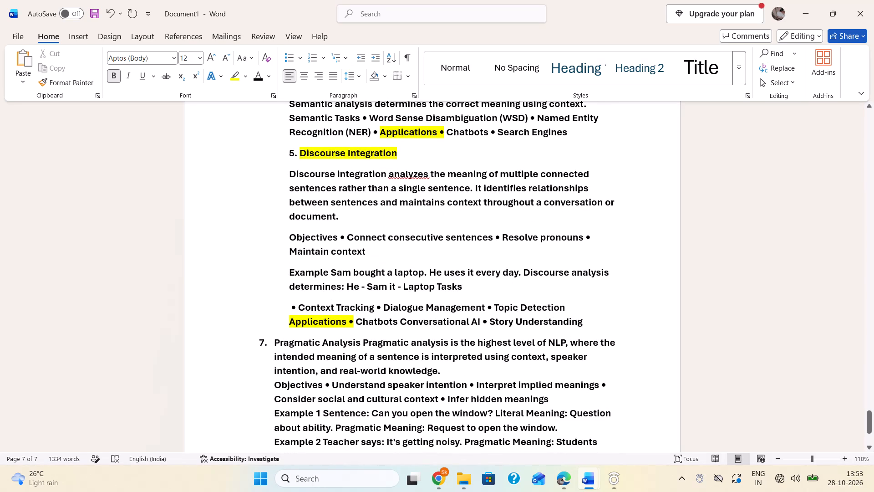
left_click(269, 346)
key("BackSpace")
key("BackSpace")
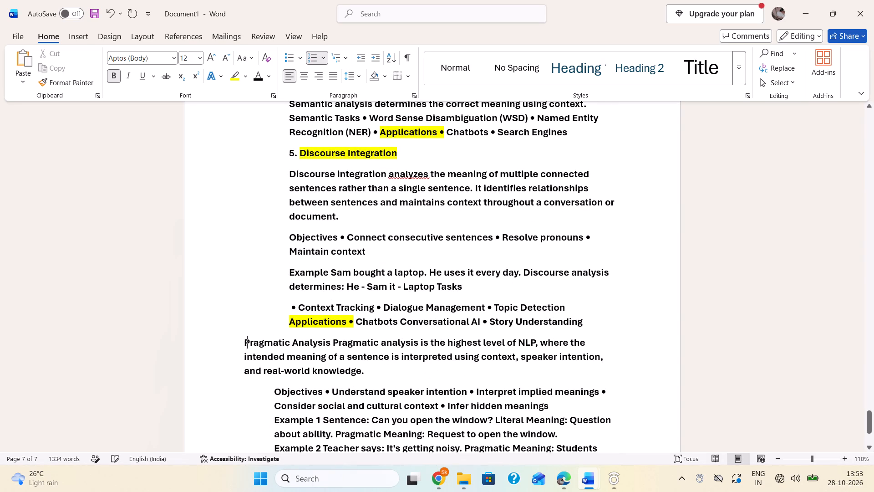
key("BackSpace")
key("Return")
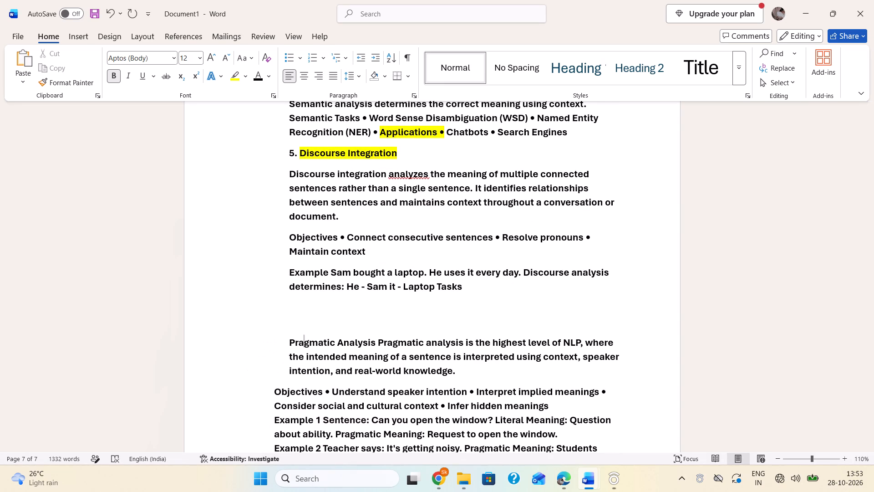
type("6.")
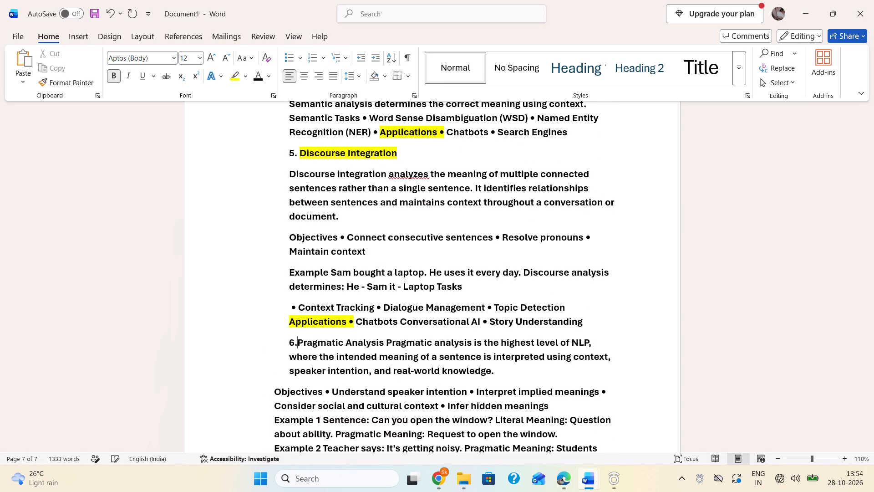
key("space")
key("BackSpace")
key("BackSpace")
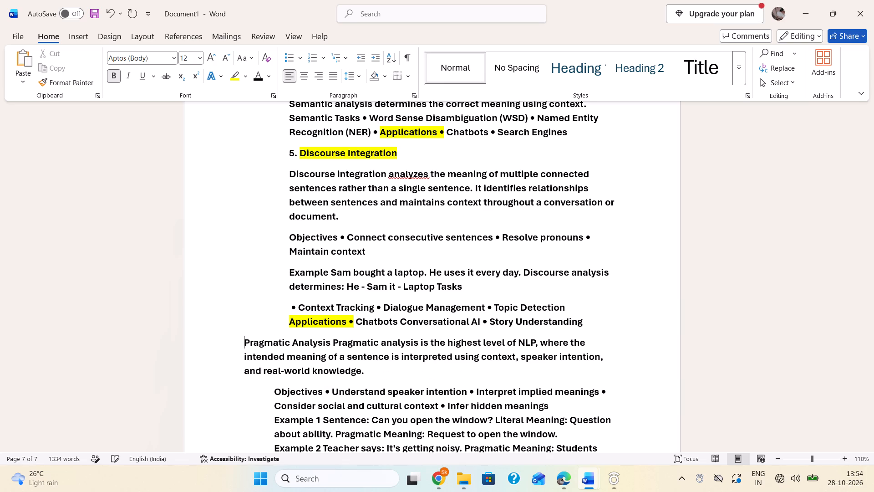
type("6.")
key("space")
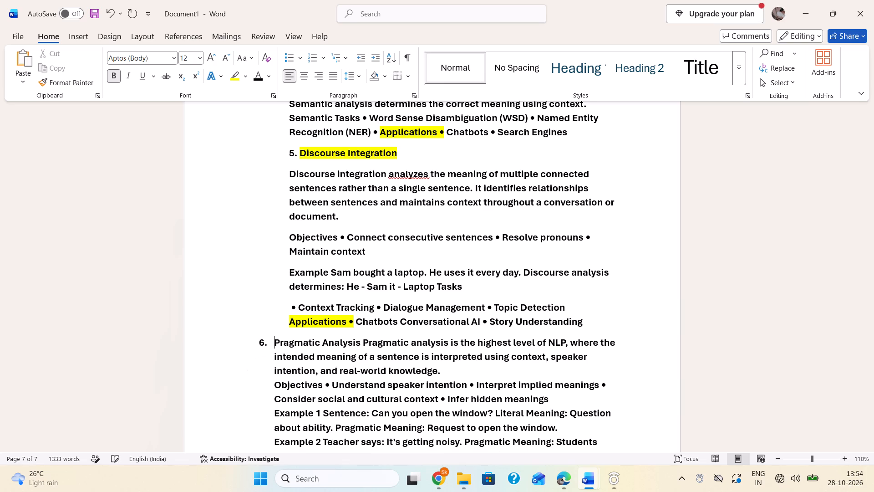
Review the notes in Document1 across Concepts 2 and 3, especially the Lexical Analysis objectives, example and applications.
scroll(269, 346, "right", 1)
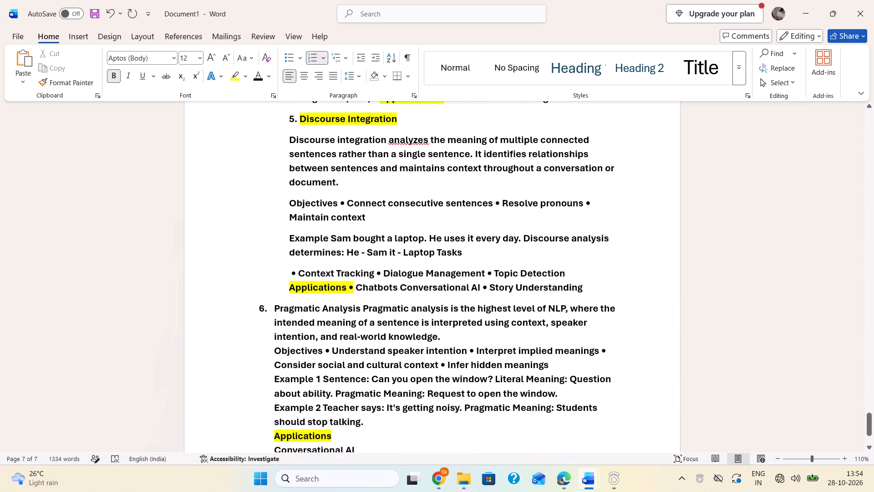
scroll(269, 346, "down", 1)
scroll(269, 346, "up", 6)
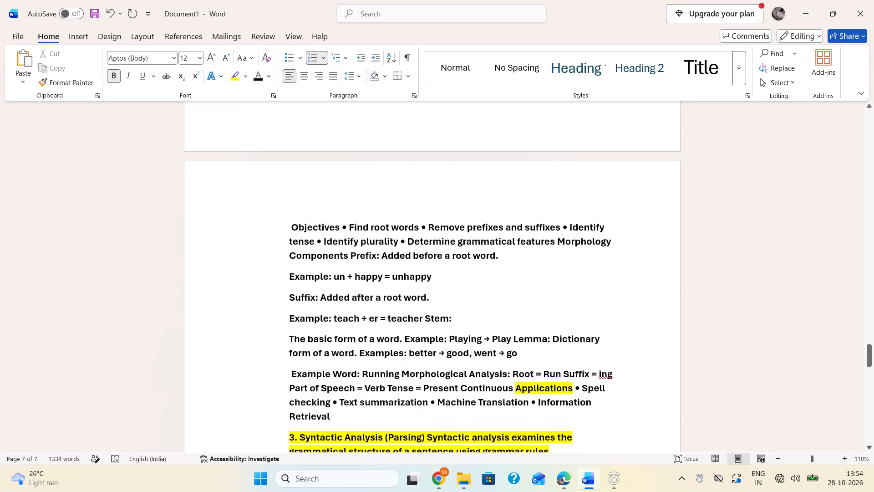
scroll(269, 346, "up", 6)
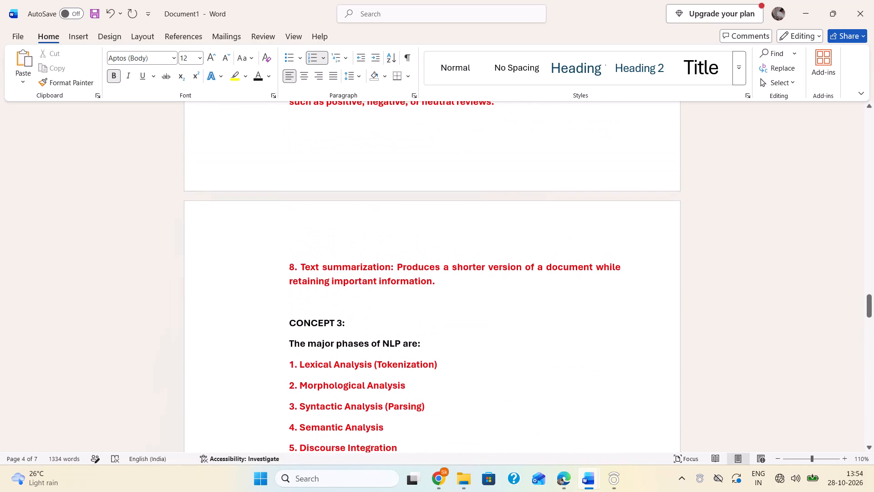
scroll(269, 346, "down", 1)
scroll(269, 346, "up", 2)
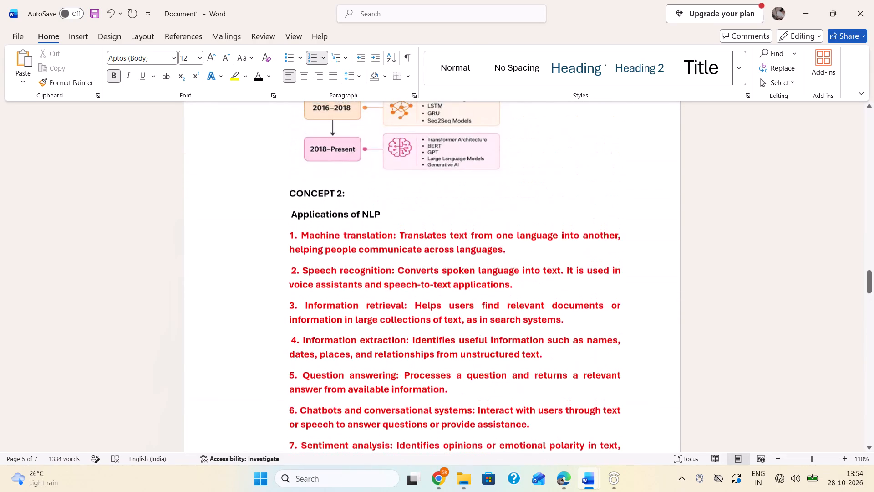
scroll(269, 346, "down", 2)
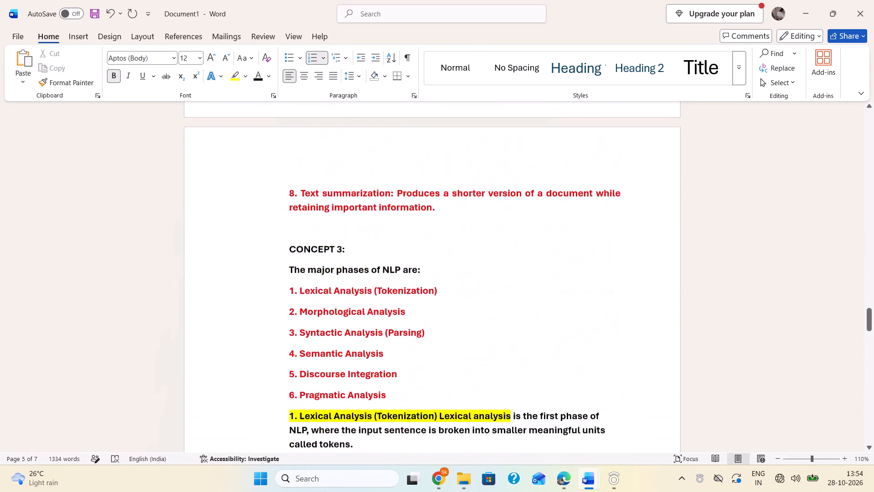
scroll(269, 346, "down", 3)
scroll(269, 346, "up", 1)
scroll(269, 346, "down", 1)
scroll(269, 346, "up", 2)
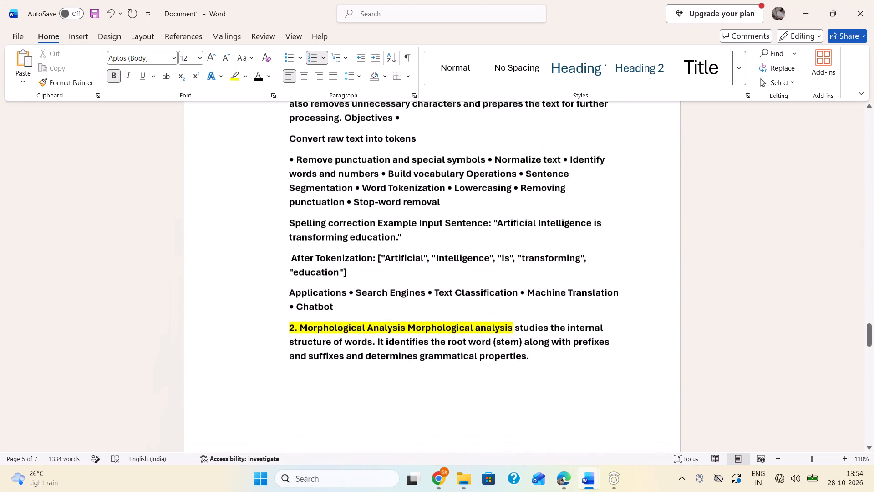
scroll(269, 346, "up", 1)
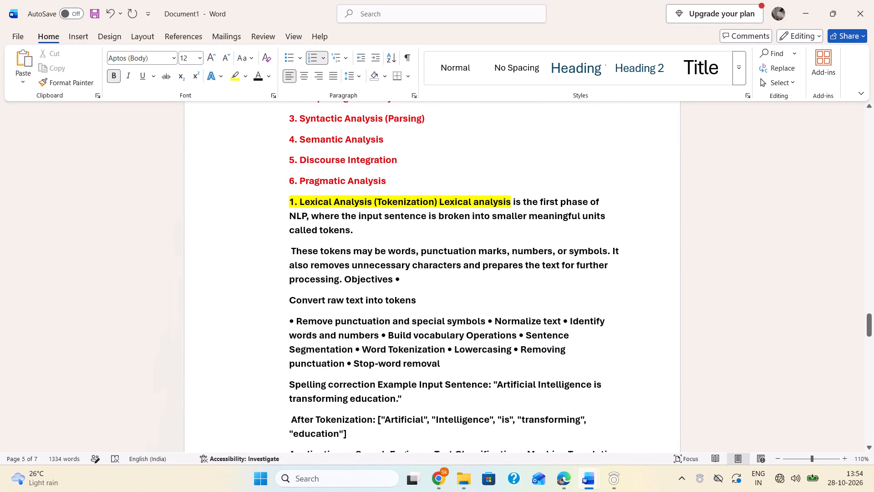
scroll(269, 346, "down", 1)
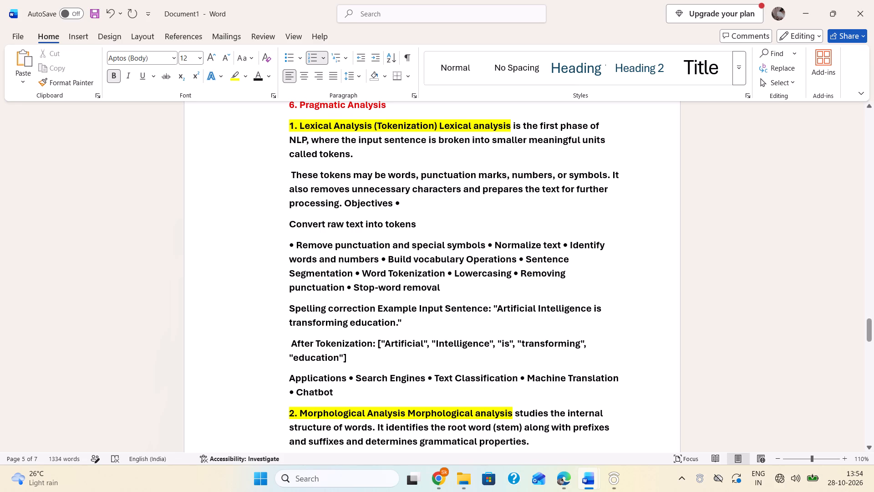
left_click(392, 260)
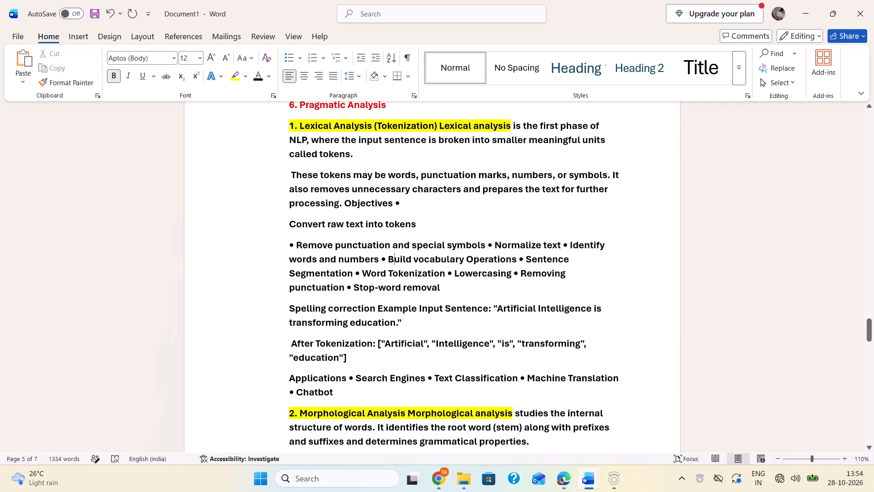
scroll(432, 272, "down", 1)
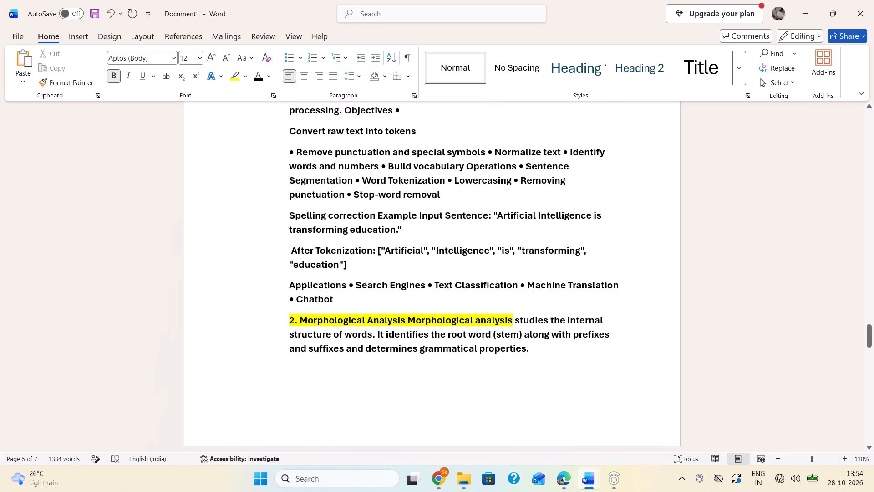
scroll(432, 272, "down", 1)
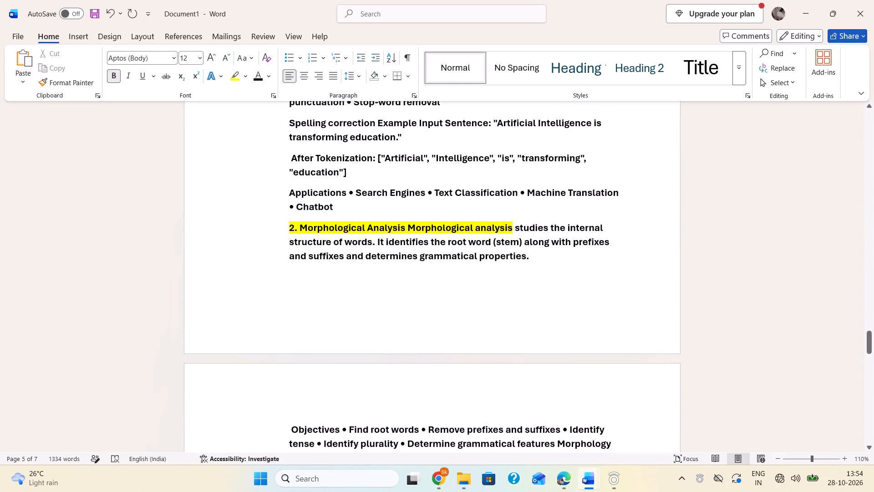
left_click(446, 193)
left_click_drag(436, 189, 596, 187)
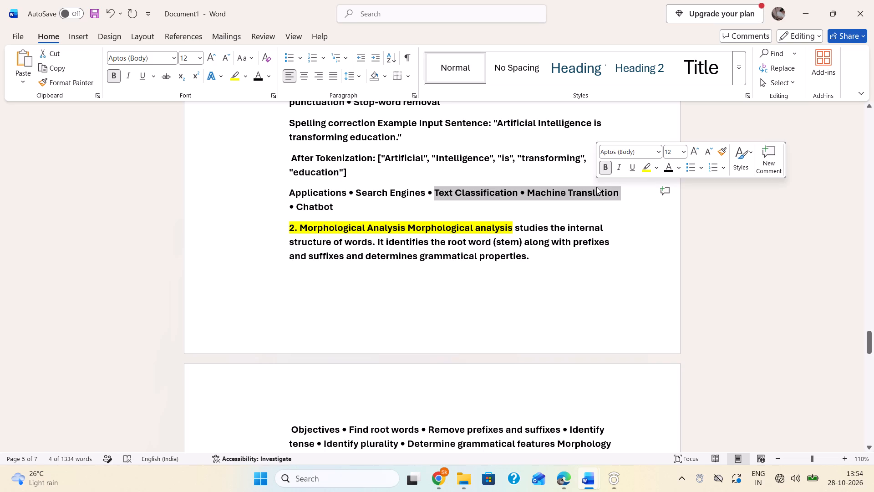
Delete "Text Classification • Machine Translation" and the extra bullet before "Chatbot" from the Lexical Analysis applications line.
key("BackSpace")
key("Right")
key("BackSpace")
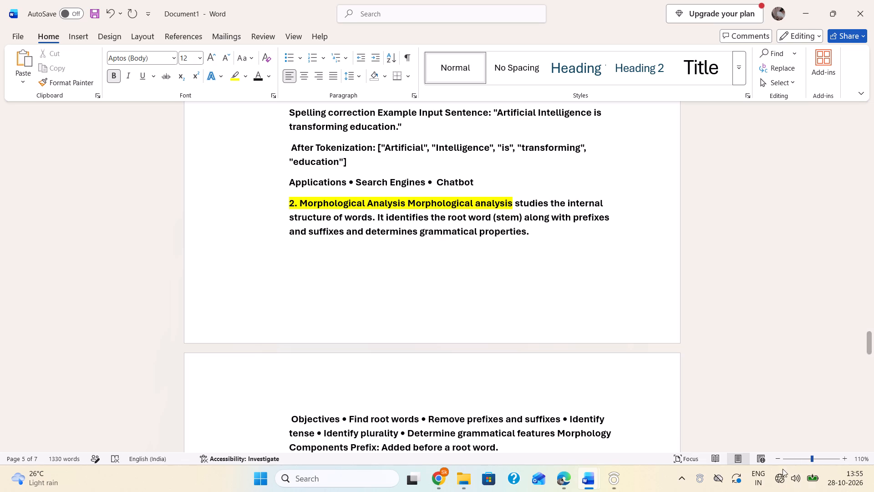
Connect the computer to the secured Wi-Fi network "Javeed" from the list of available networks.
left_click(775, 478)
scroll(772, 317, "down", 2)
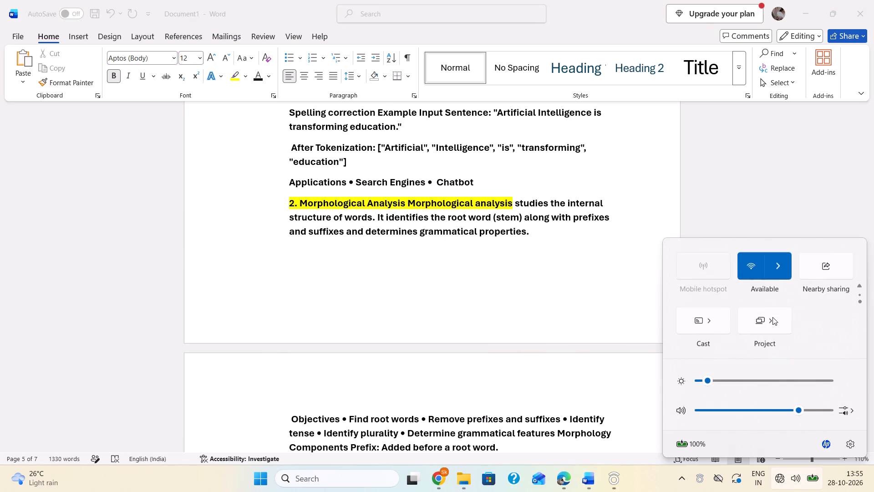
left_click(785, 256)
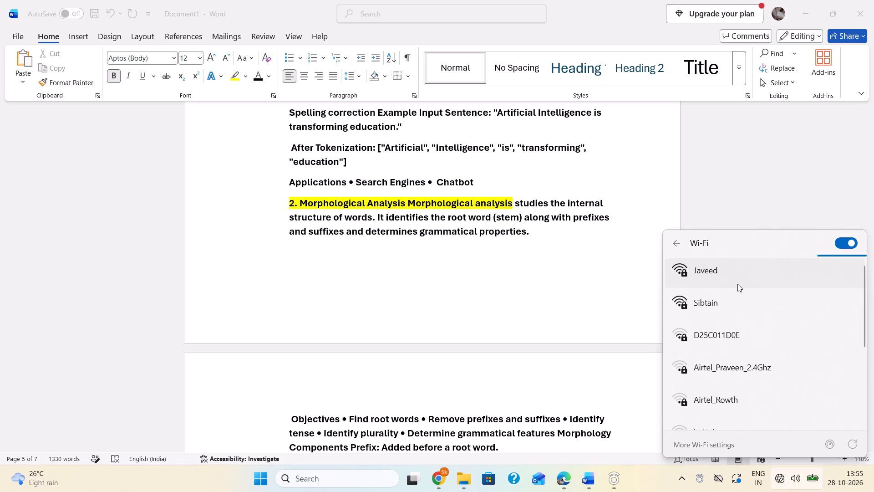
left_click(737, 284)
left_click(785, 323)
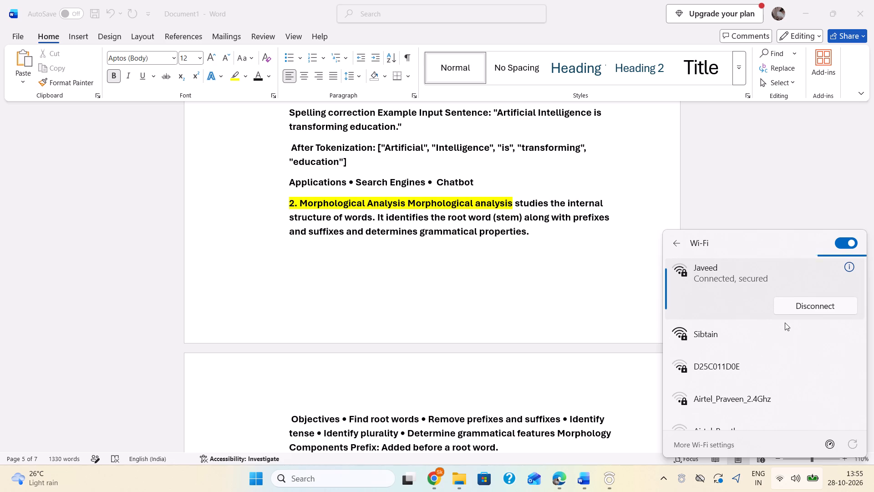
Review the Morphological Analysis objectives, examples and applications in Document1, down to the Syntactic Analysis heading.
scroll(787, 318, "down", 2)
scroll(547, 340, "down", 1)
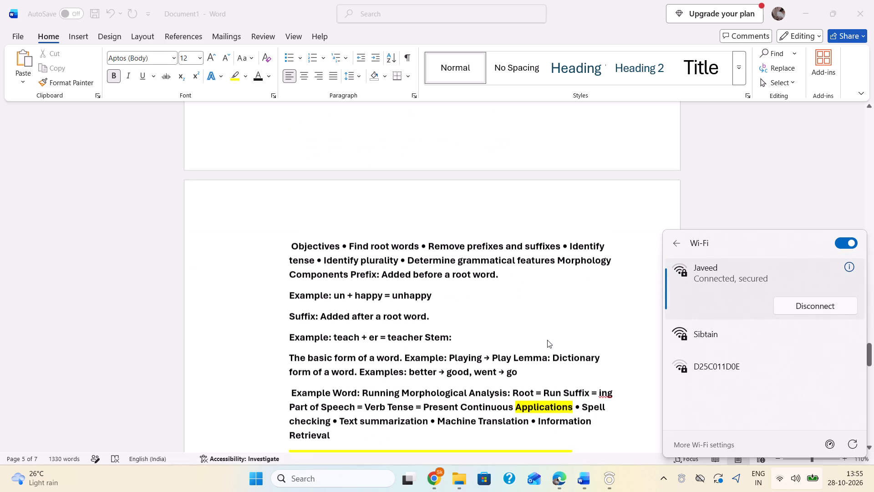
scroll(547, 340, "down", 1)
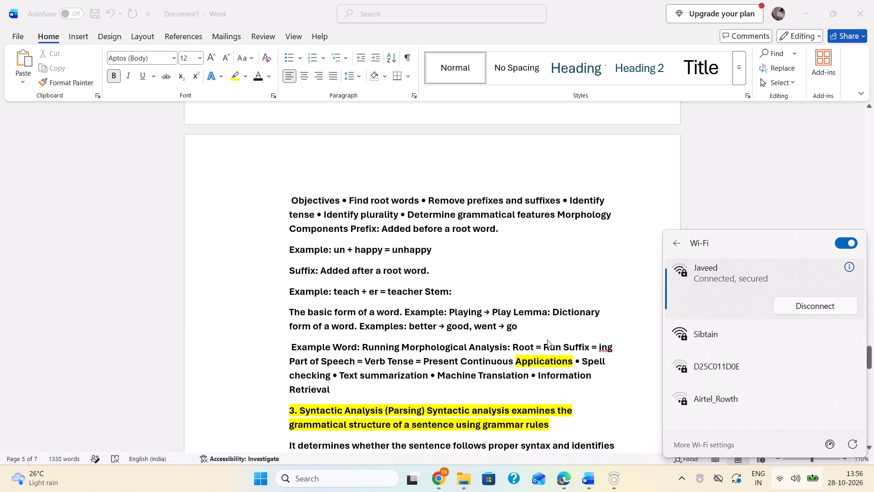
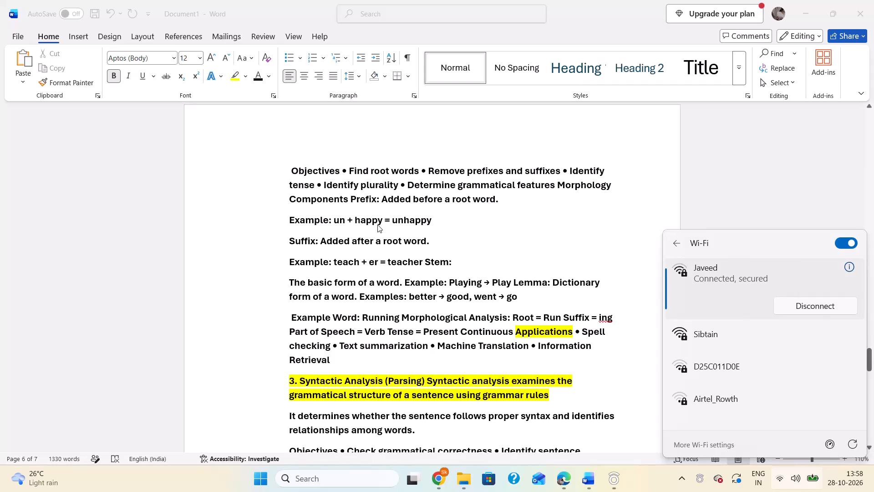
Review the Morphological Analysis components, example and applications, continuing into the Syntactic Analysis objectives and parsing types in Document1.
right_click(377, 225)
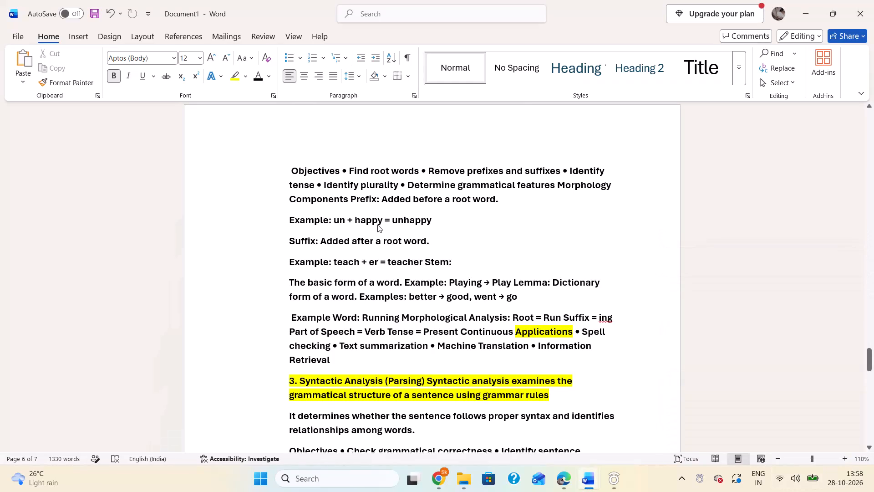
scroll(377, 225, "down", 1)
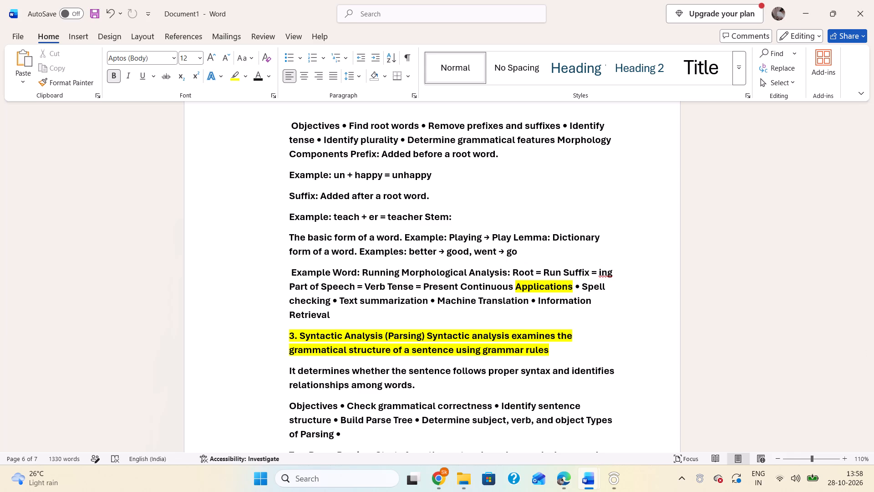
scroll(377, 225, "down", 1)
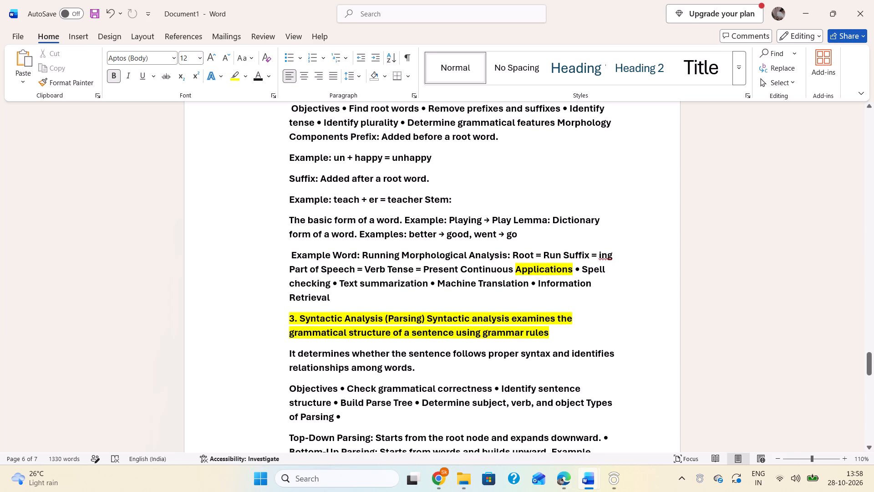
scroll(377, 225, "down", 1)
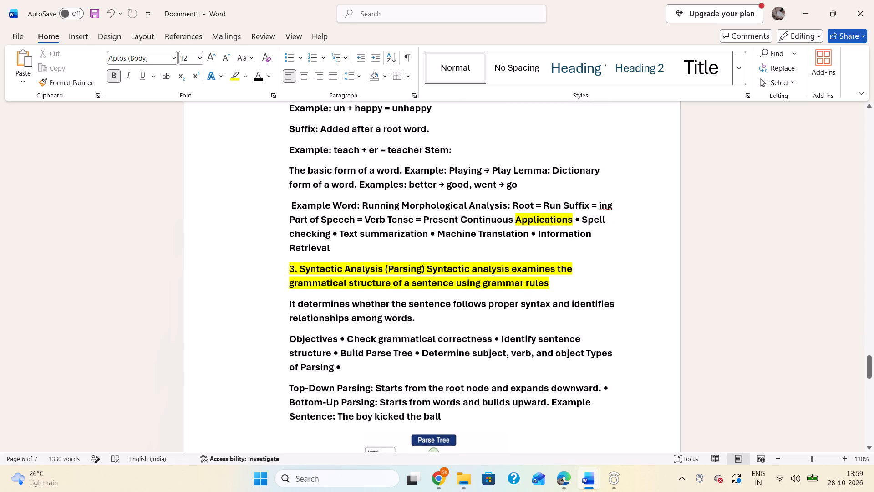
Review the Syntactic Analysis (Parsing) notes, from the definition and objectives down to the parse tree for the example sentence.
scroll(377, 225, "down", 1)
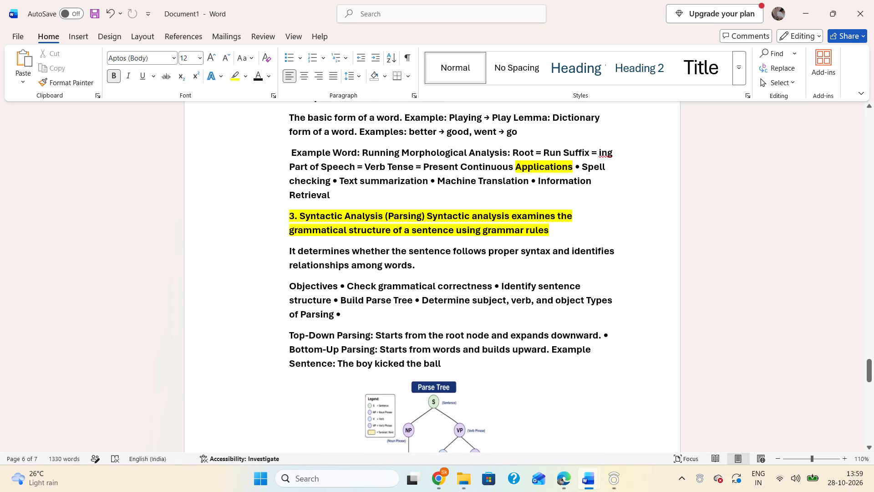
scroll(377, 225, "down", 1)
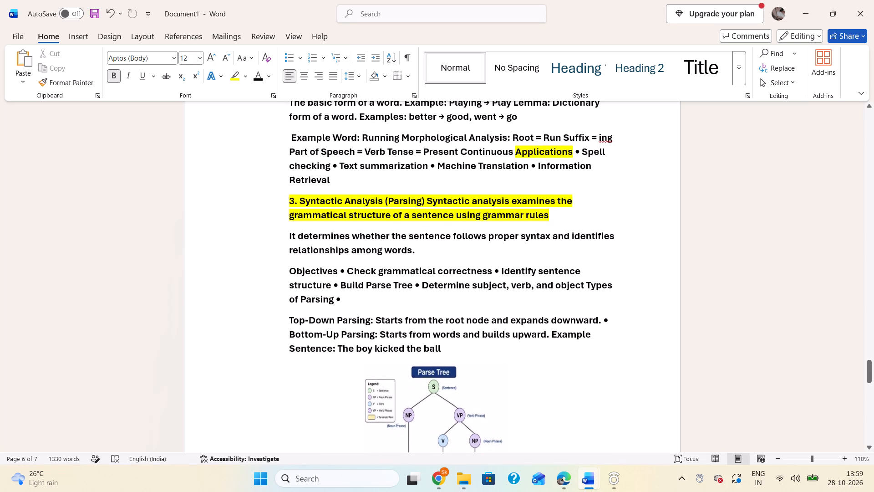
scroll(377, 225, "down", 1)
left_click(378, 215)
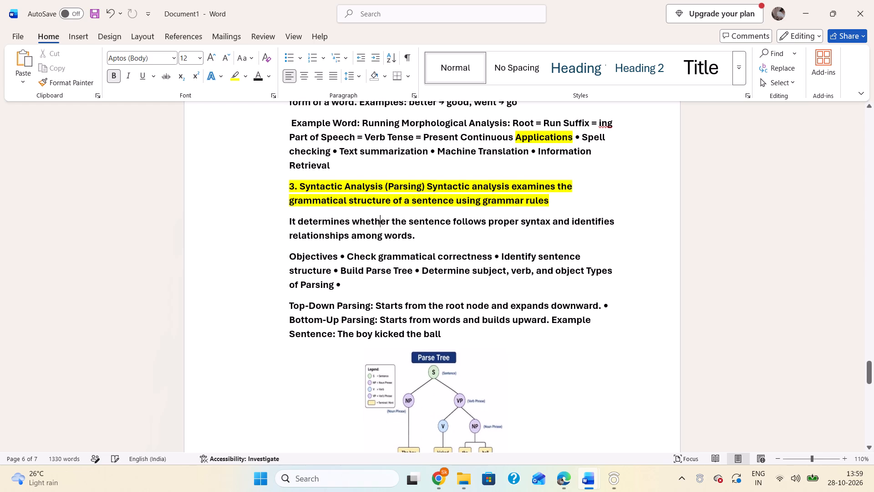
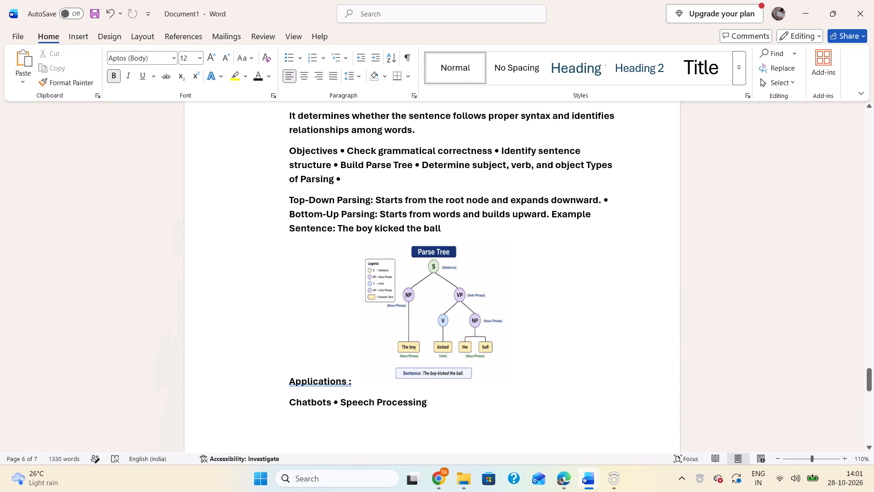
Split "Types of Parsing" off the Objectives paragraph onto its own line and delete the stray bullet after it.
left_click(578, 170)
key("Right")
key("Return")
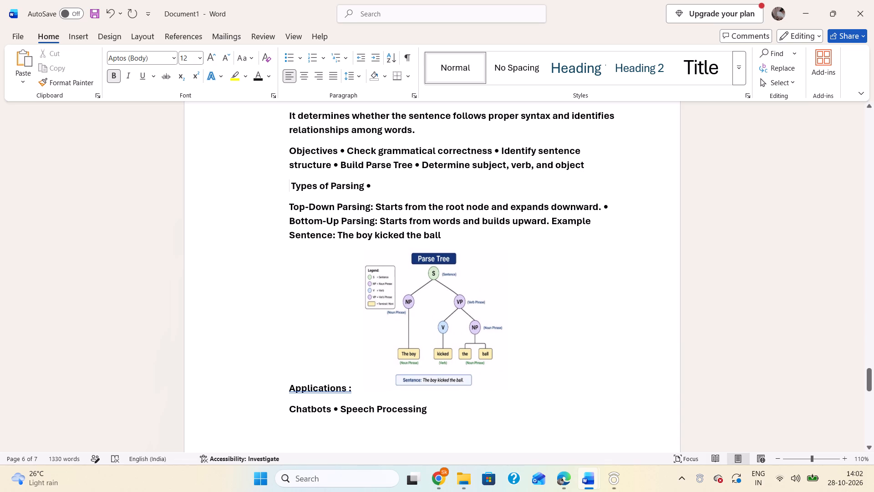
left_click(374, 195)
key("BackSpace")
key("BackSpace")
Delete the stray bullet after "expands downward." in the Top-Down Parsing description.
left_click(620, 210)
key("BackSpace")
key("BackSpace")
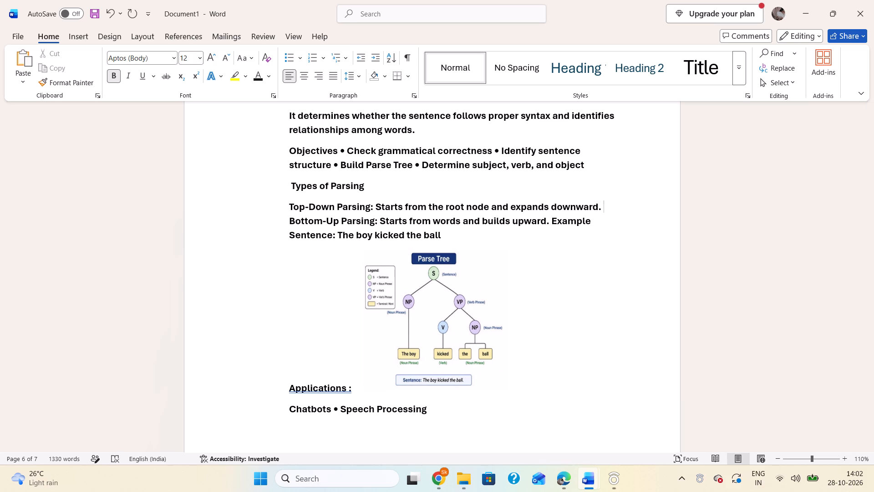